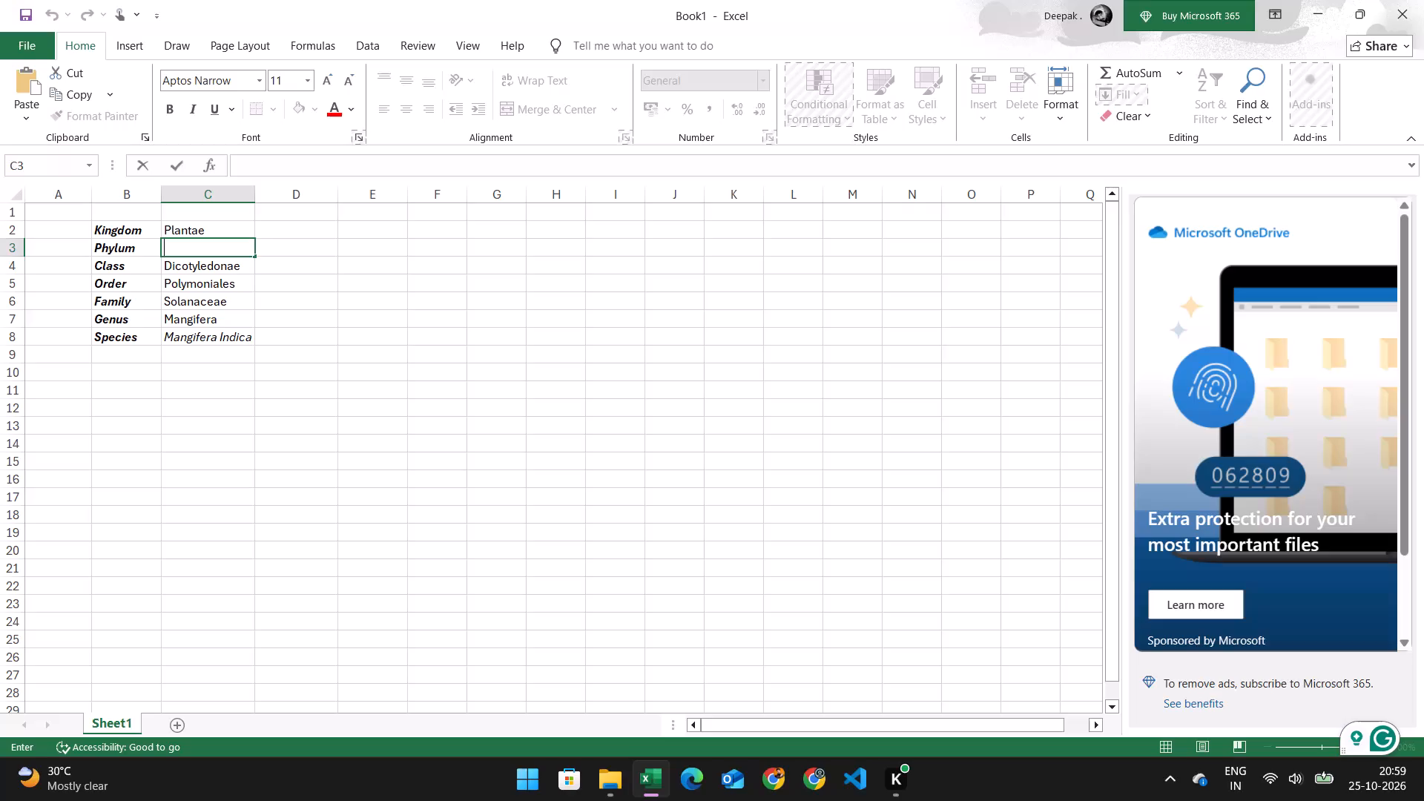
Enter Magnoliophyta as the plant's Phylum in cell C3.
{"action": "type", "text": "Ma"}
{"action": "key", "text": "g"}
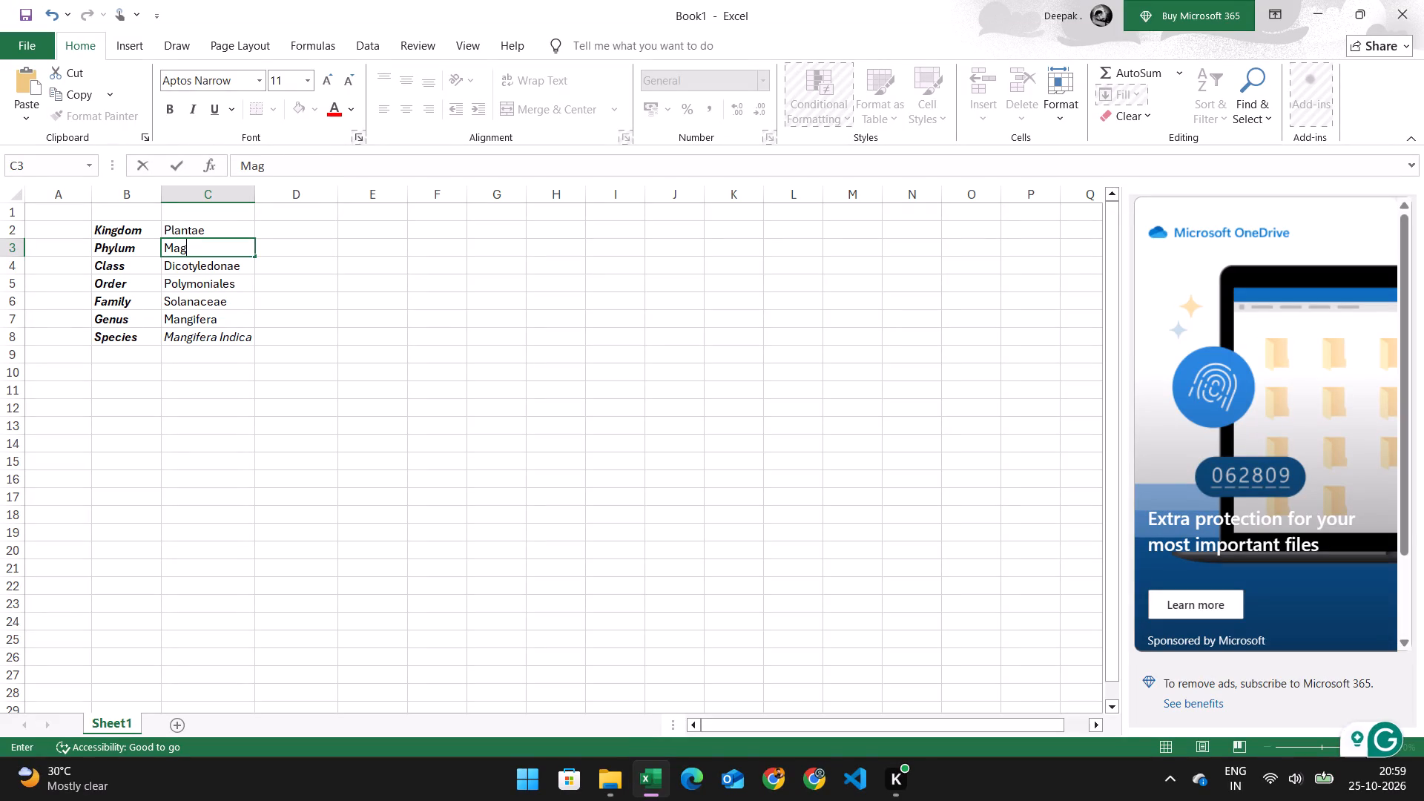
{"action": "type", "text": "no"}
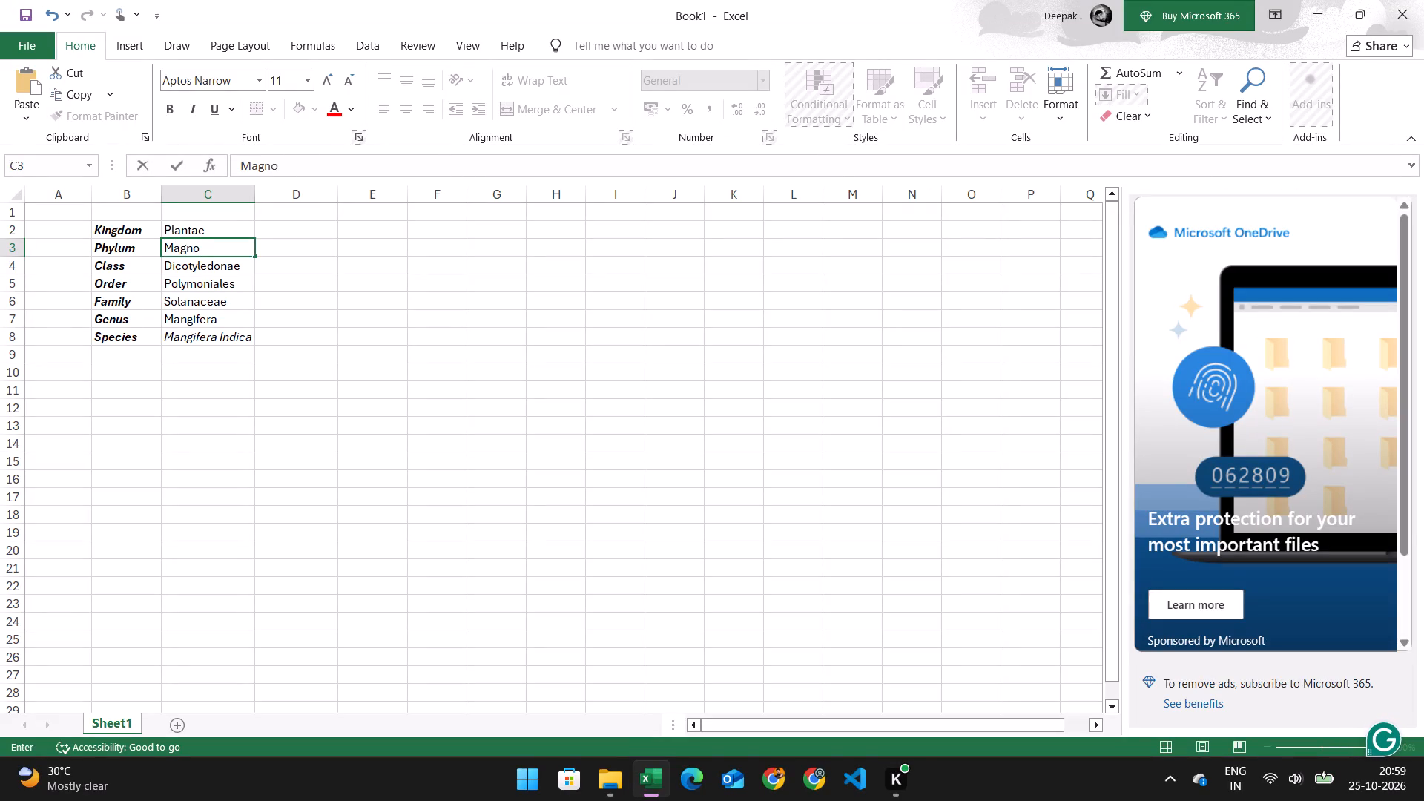
{"action": "type", "text": "lio"}
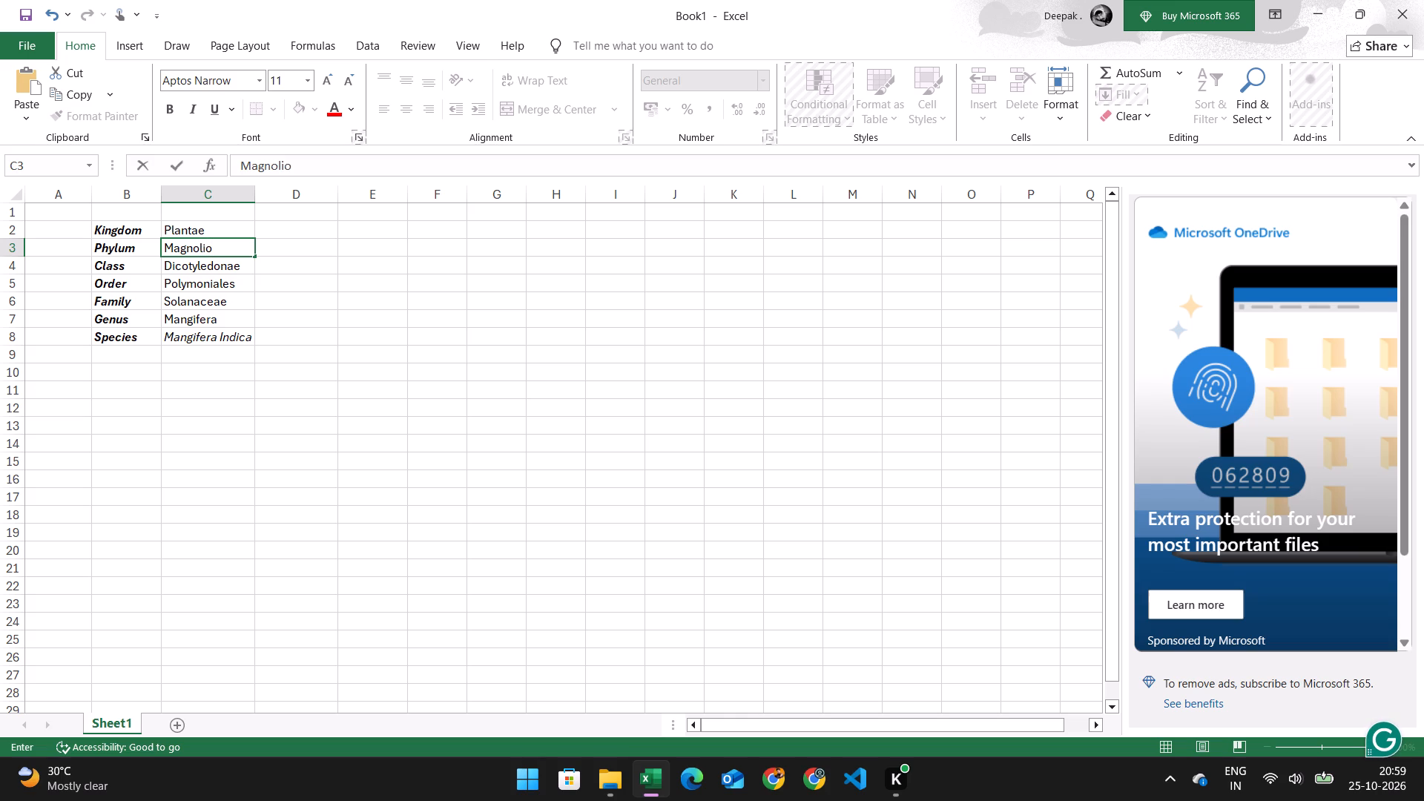
{"action": "key", "text": "p"}
{"action": "type", "text": "hyta"}
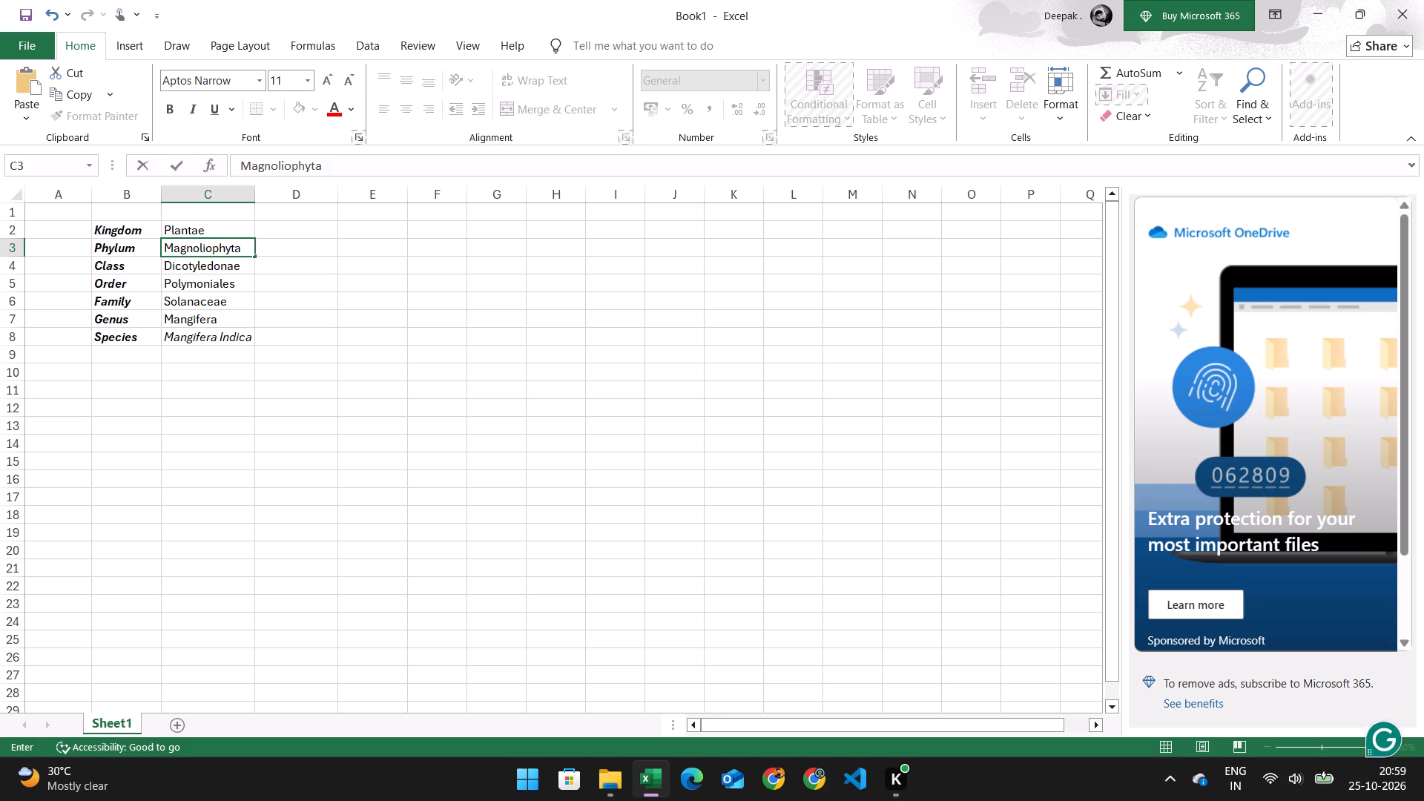
Replace the plant's Order in cell C5 with Sapindales.
{"action": "double_click", "coordinate": [222, 286]}
{"action": "left_click", "coordinate": [222, 286]}
{"action": "left_click", "coordinate": [222, 286]}
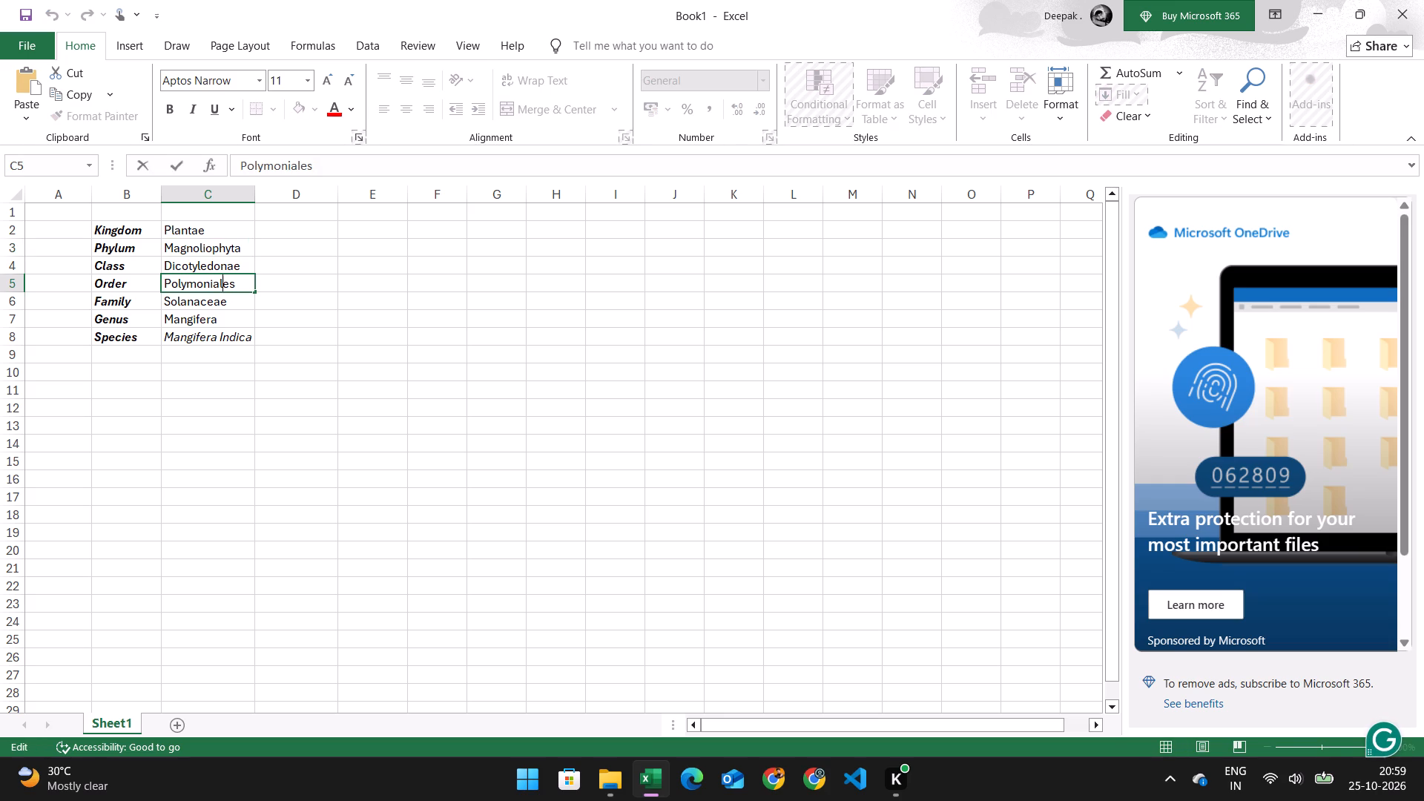
{"action": "left_click", "coordinate": [266, 296]}
{"action": "left_click", "coordinate": [240, 285]}
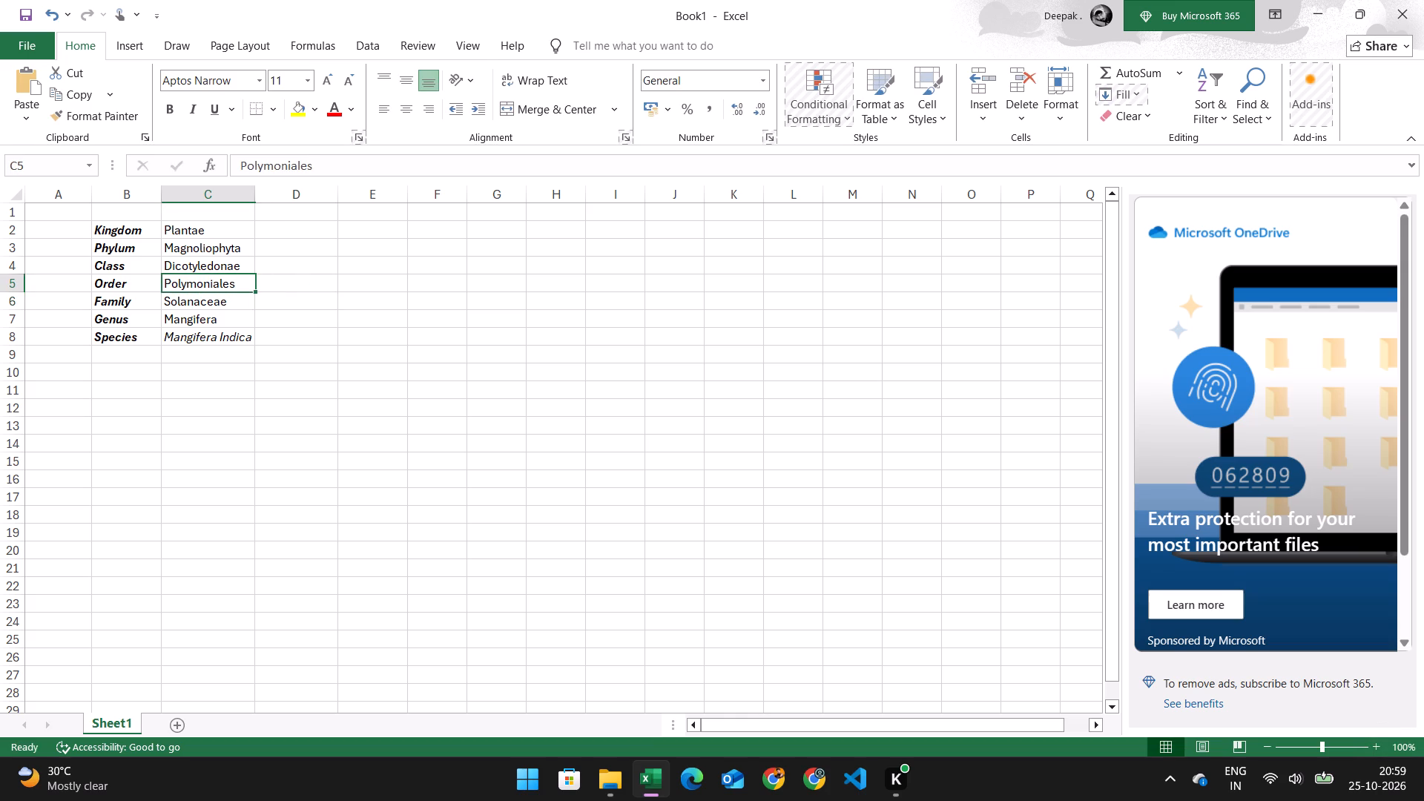
{"action": "key", "text": "shift+s"}
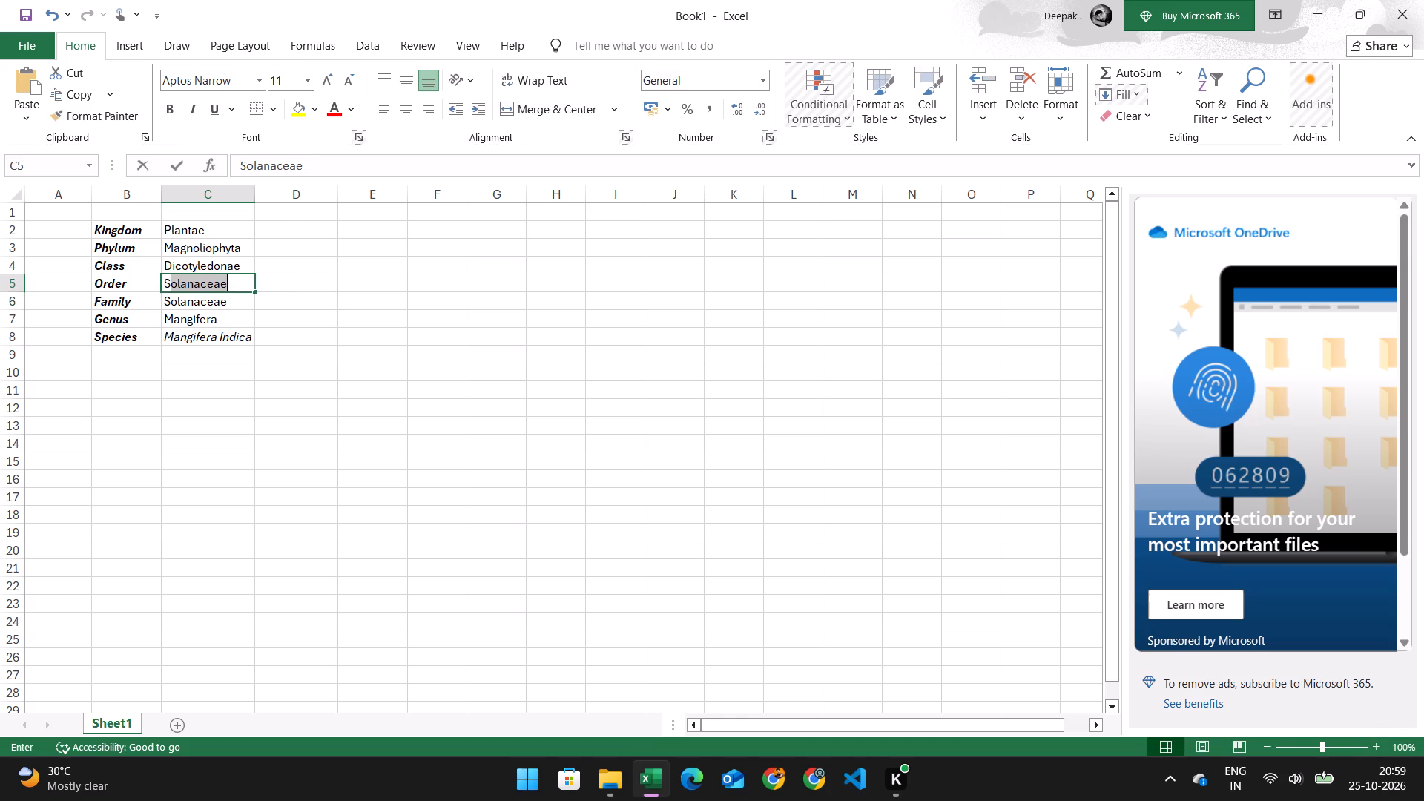
{"action": "key", "text": "a"}
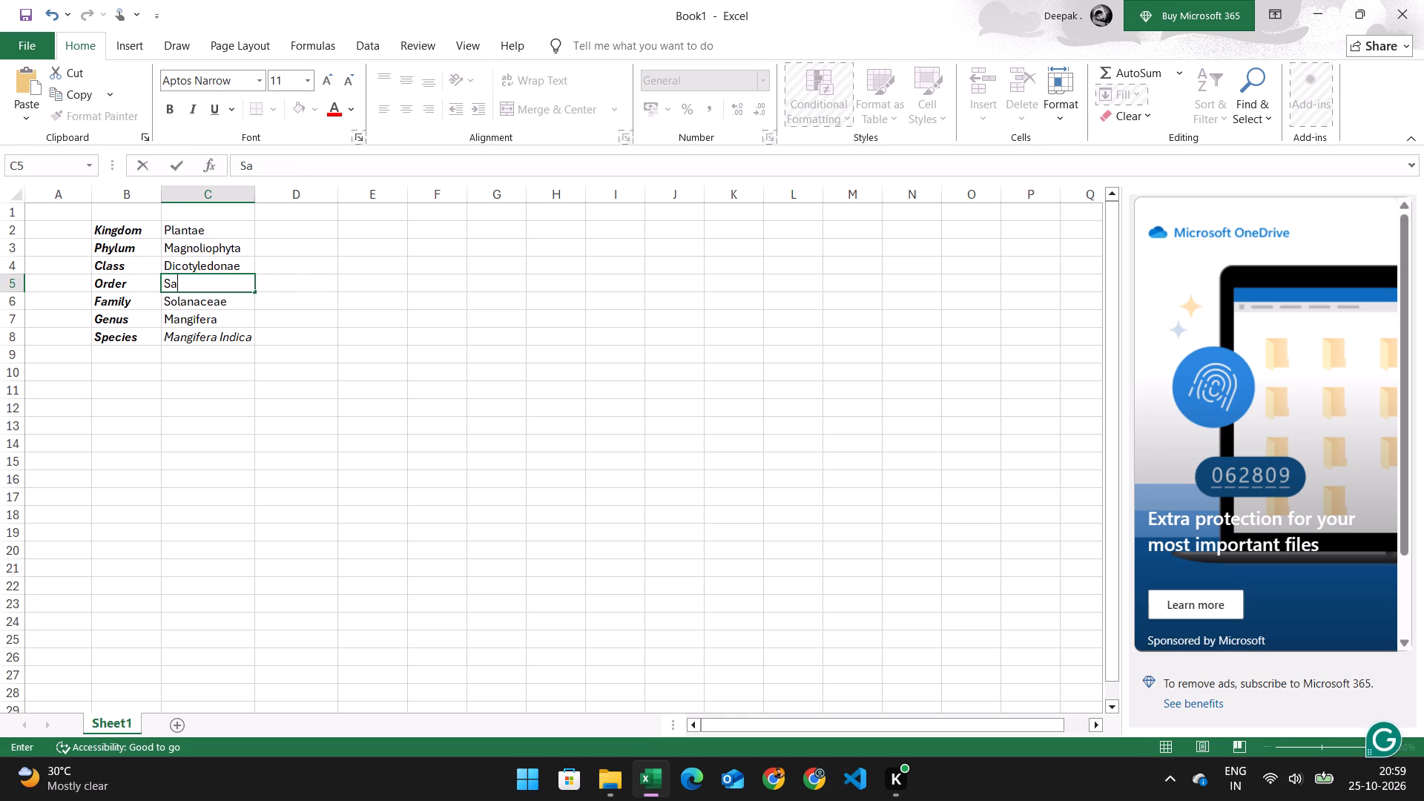
{"action": "key", "text": "p"}
{"action": "key", "text": "i"}
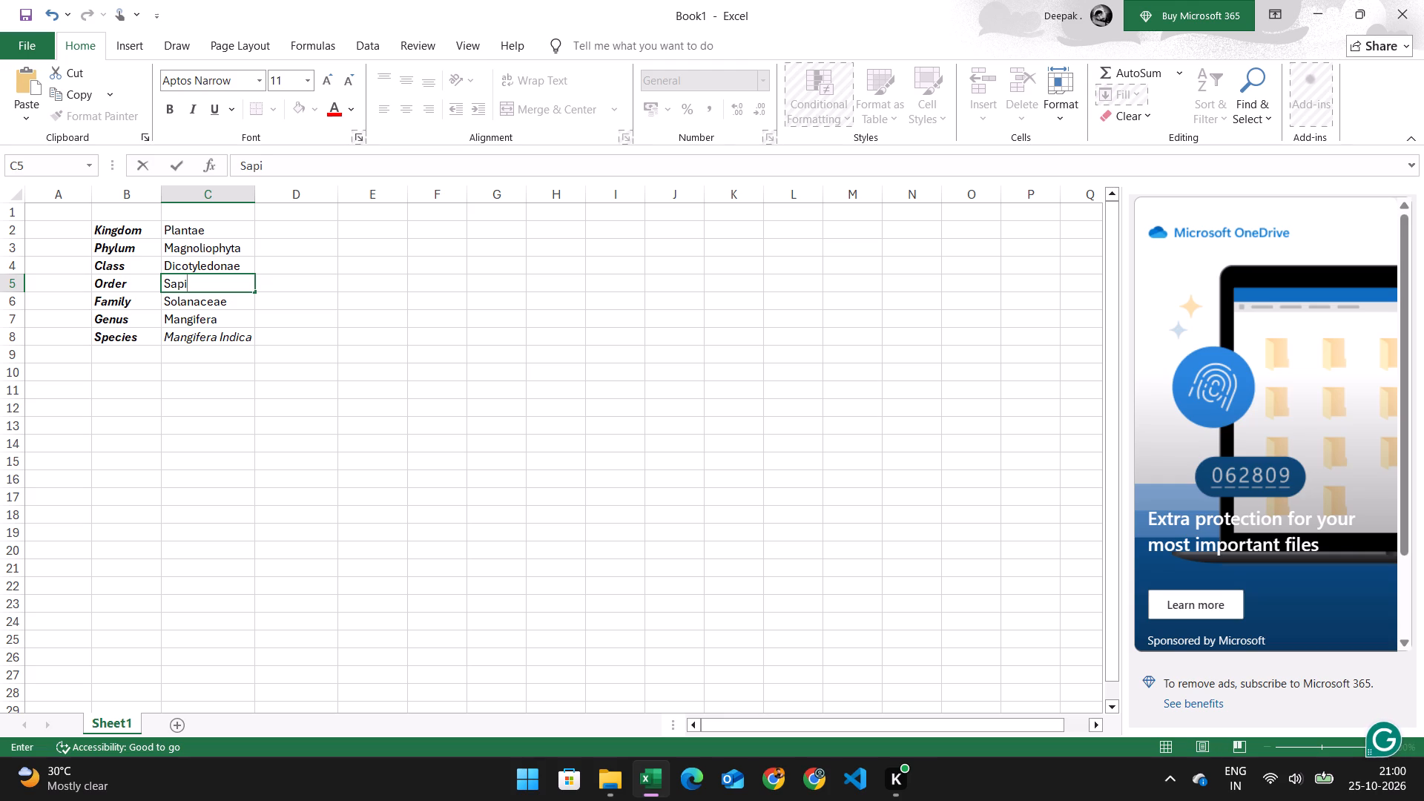
{"action": "type", "text": "ndales"}
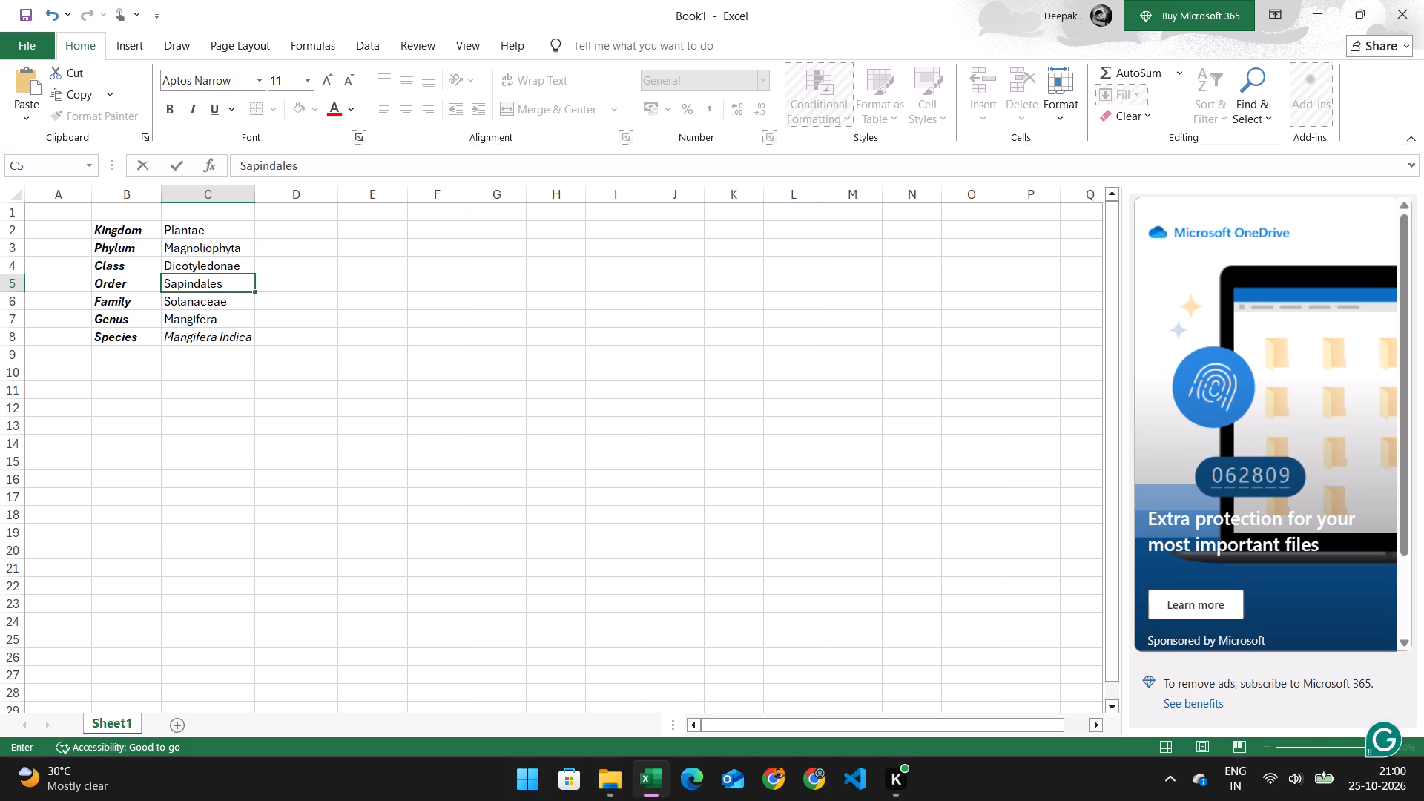
Replace the plant's Family in cell C6 with Anacardiaceae.
{"action": "left_click", "coordinate": [223, 309]}
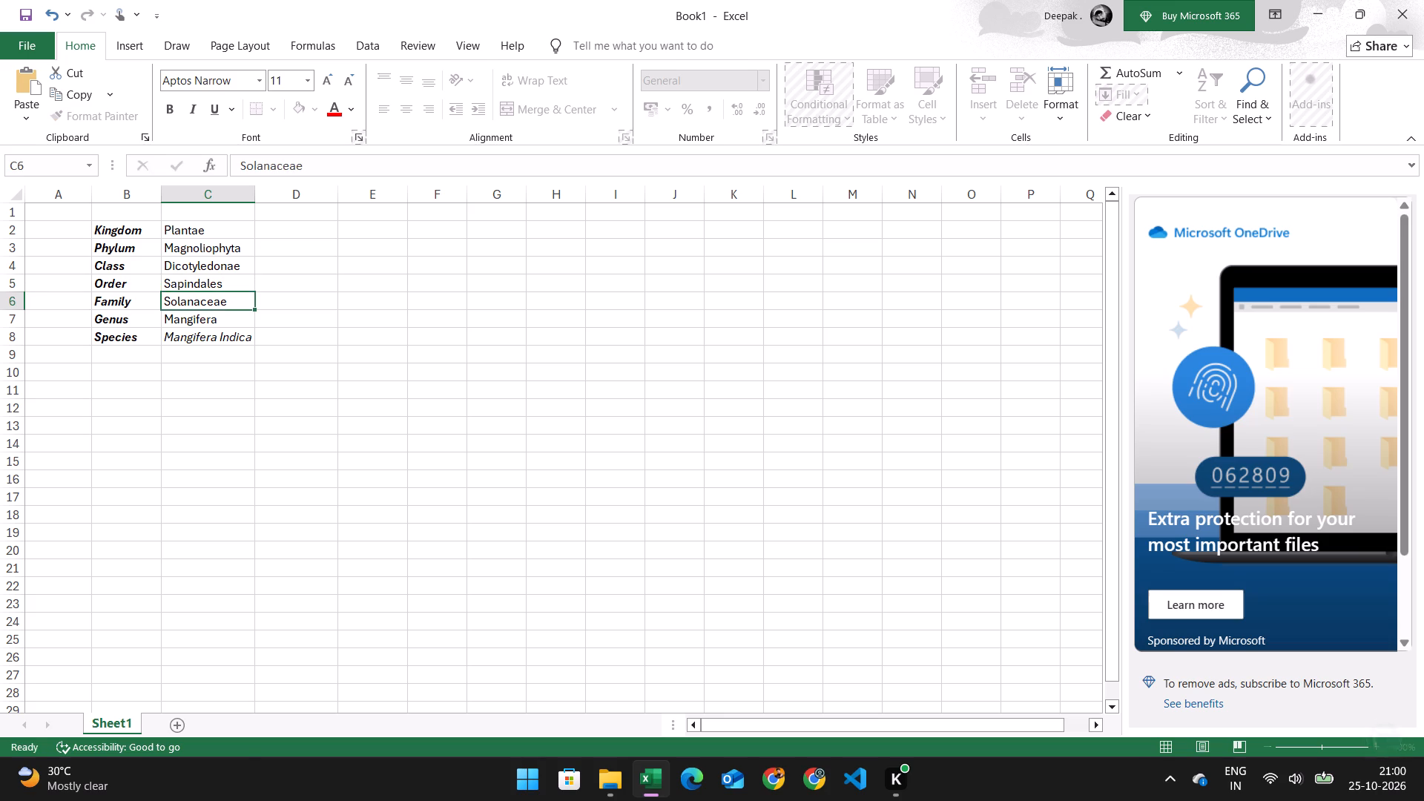
{"action": "double_click", "coordinate": [223, 309]}
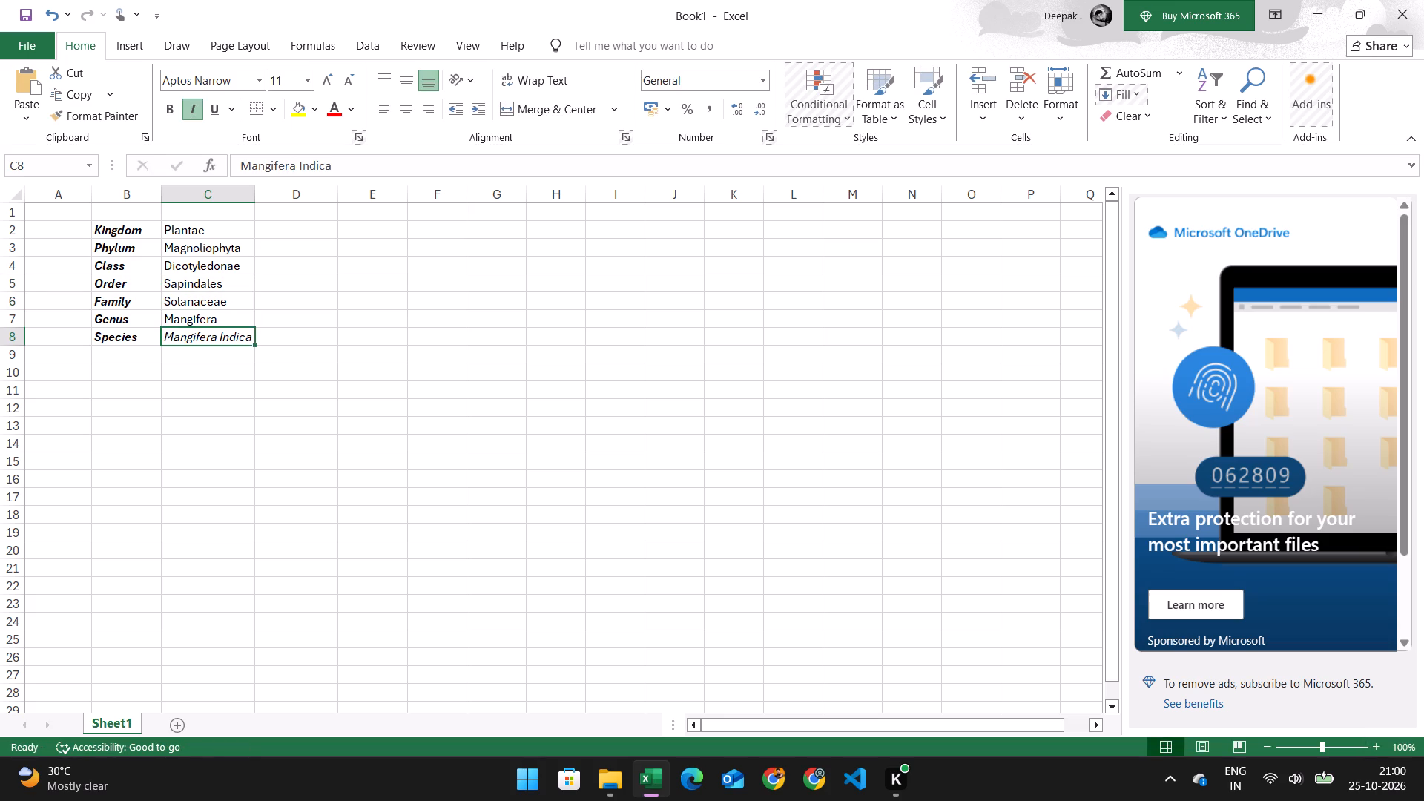
{"action": "left_click", "coordinate": [252, 300]}
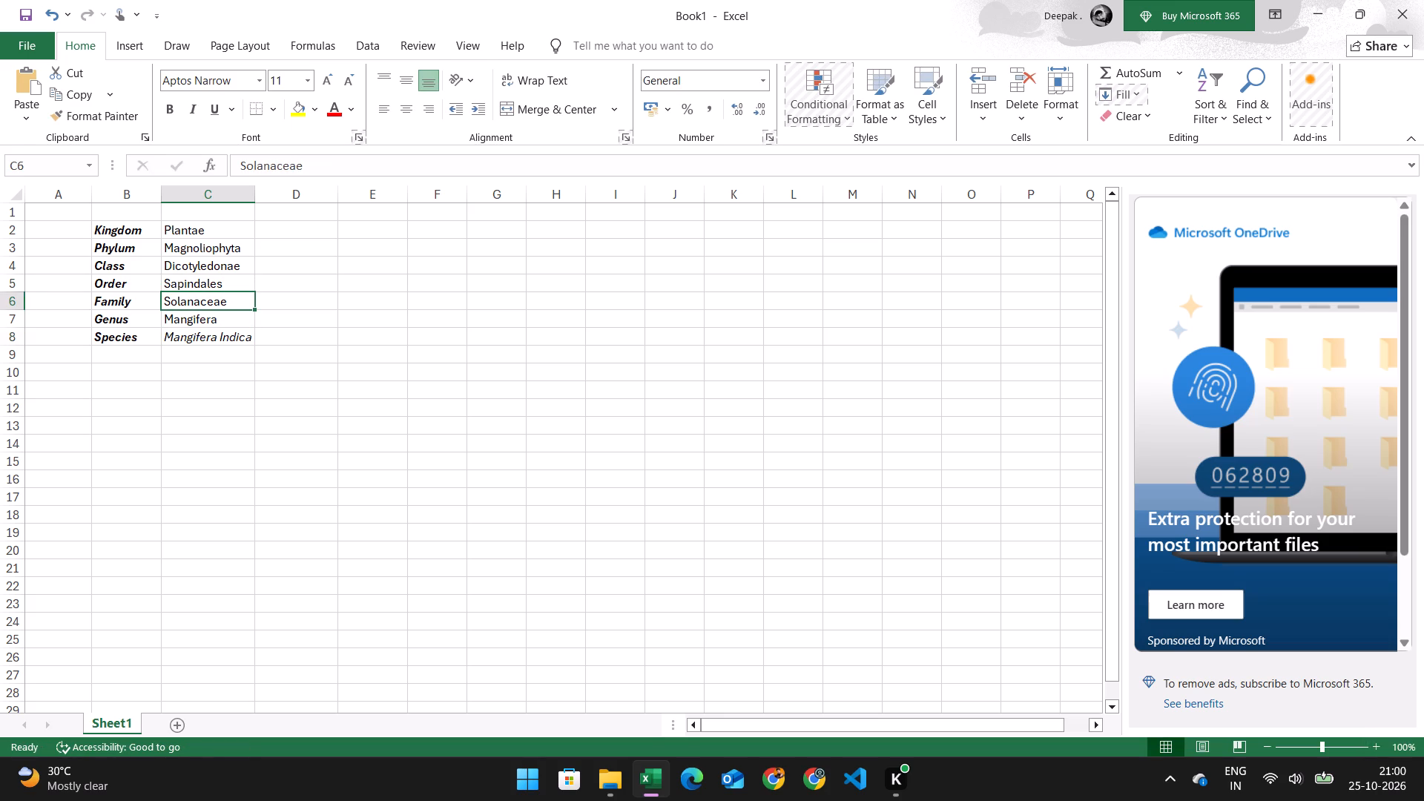
{"action": "type", "text": "Ana"}
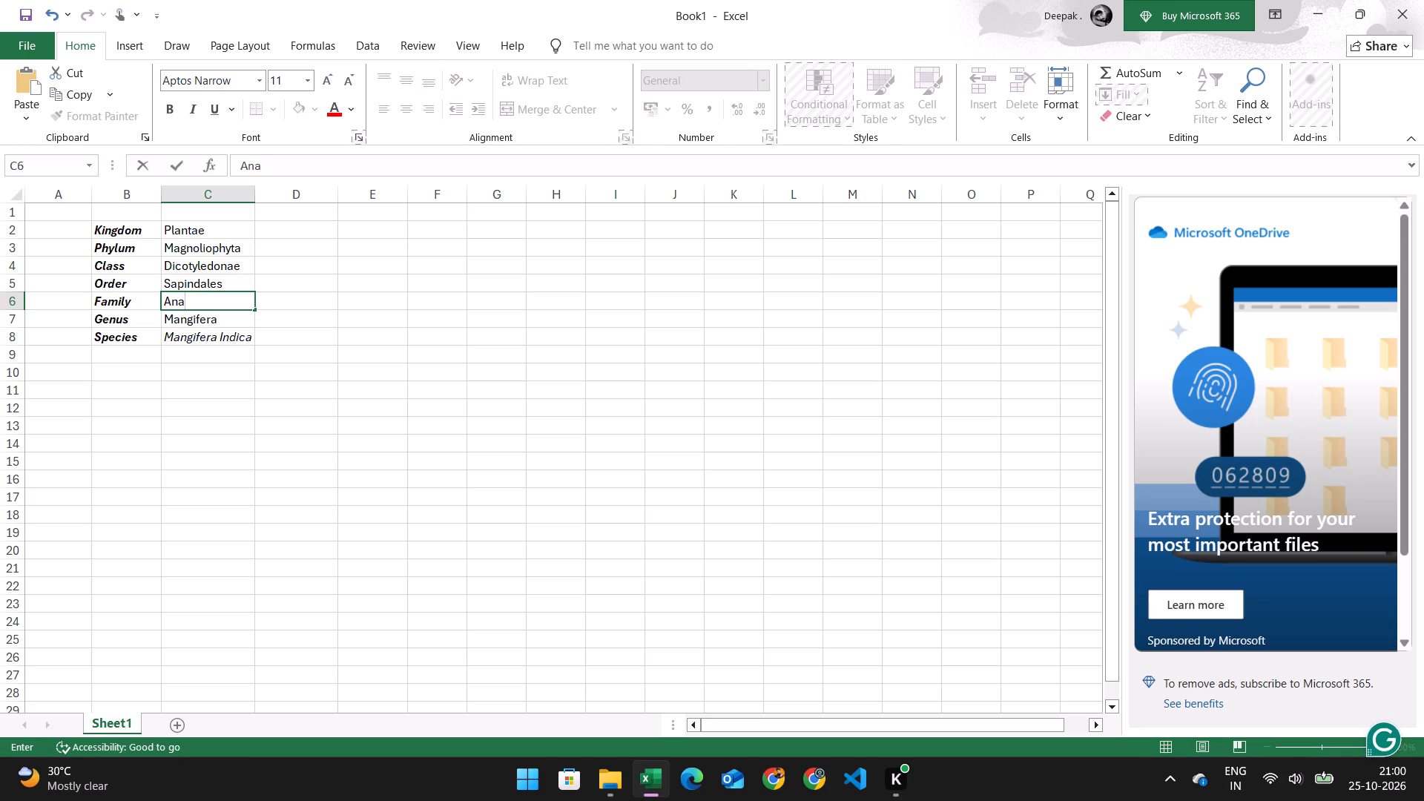
{"action": "type", "text": "car"}
{"action": "type", "text": "dia"}
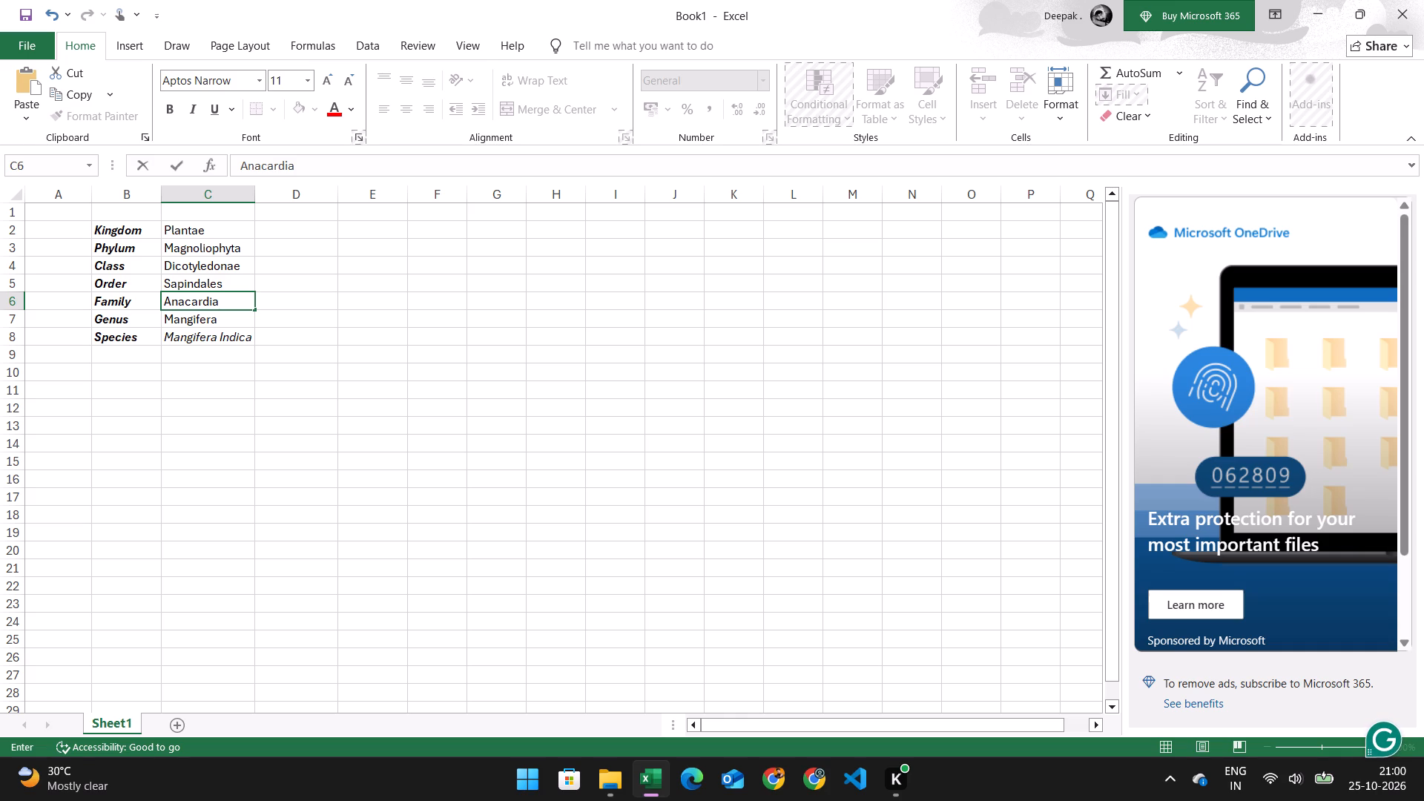
{"action": "type", "text": "ceae"}
{"action": "left_click", "coordinate": [320, 236]}
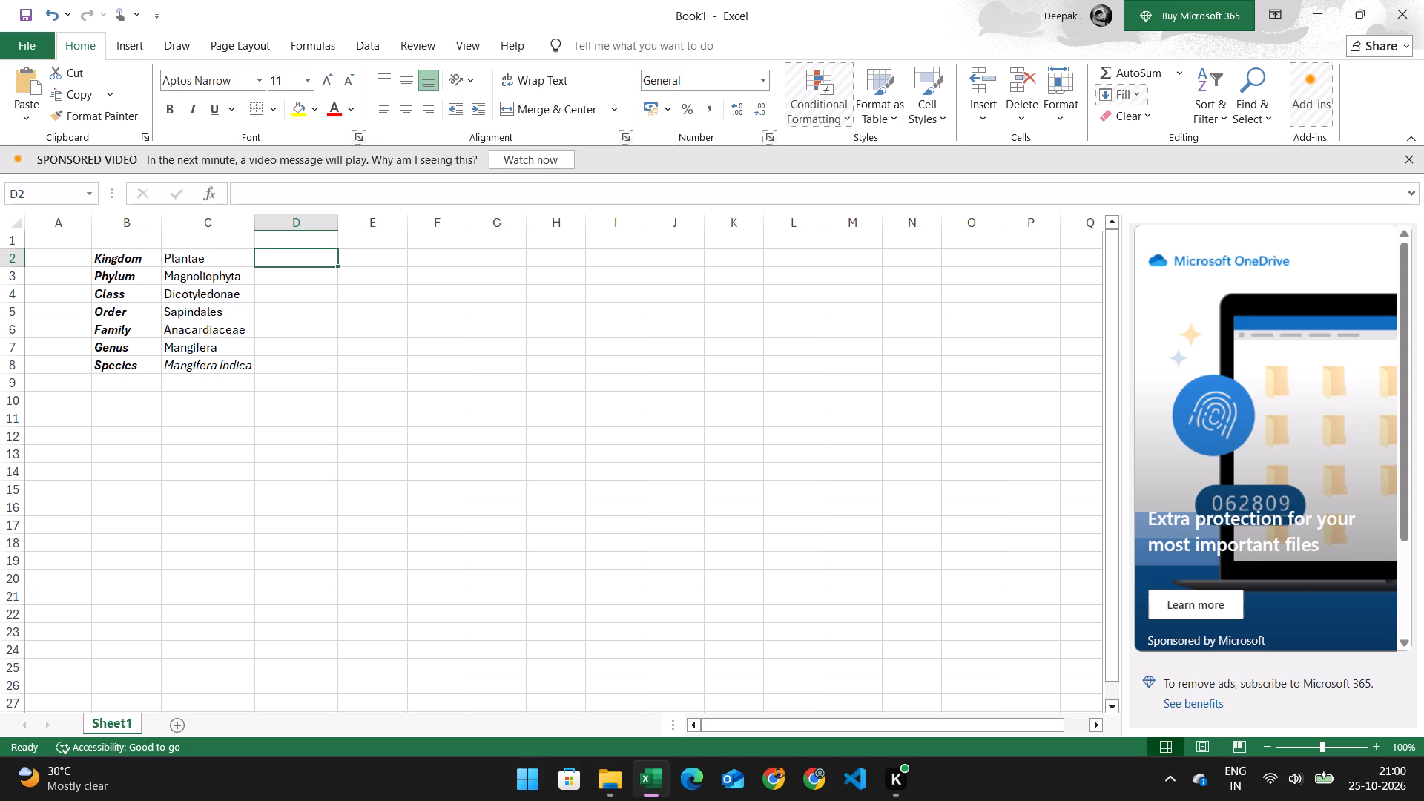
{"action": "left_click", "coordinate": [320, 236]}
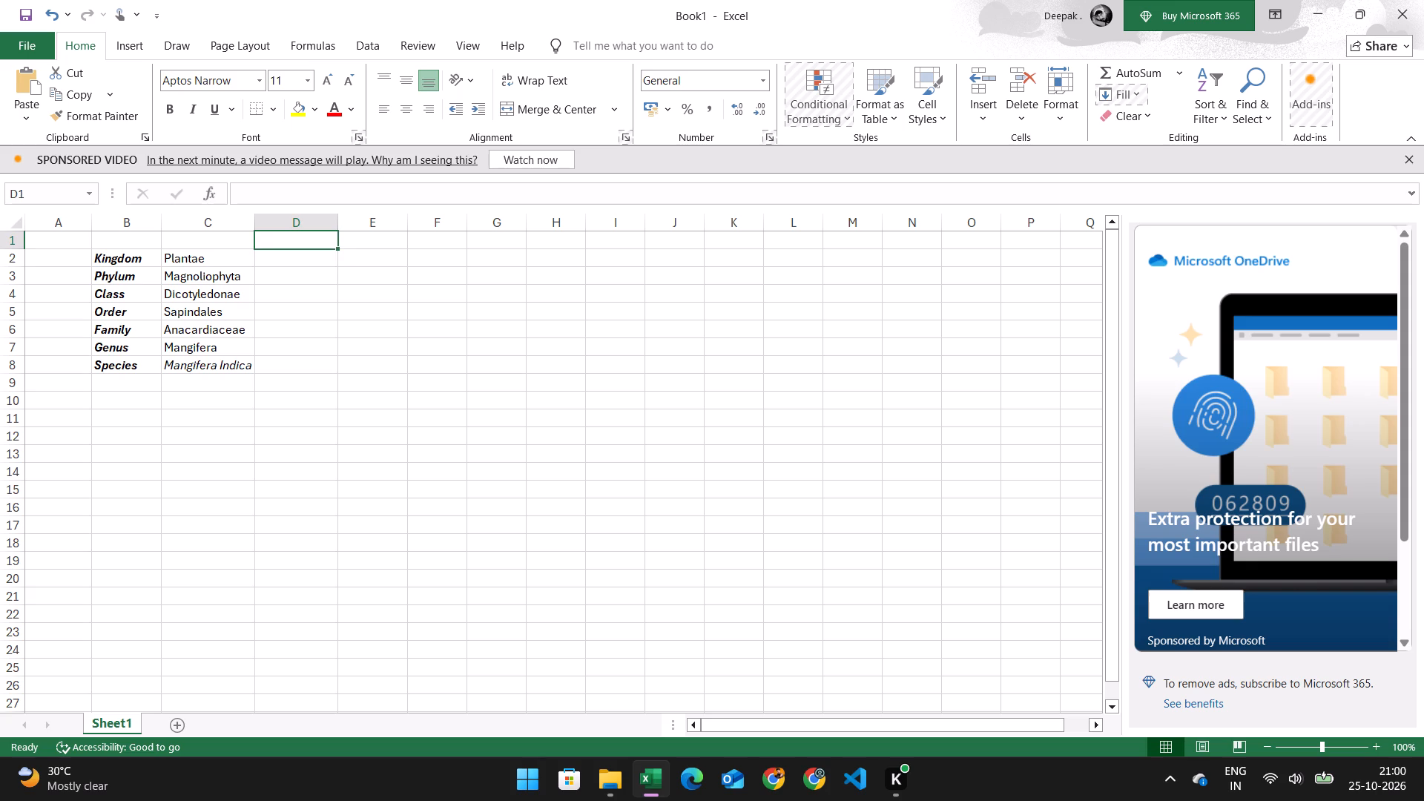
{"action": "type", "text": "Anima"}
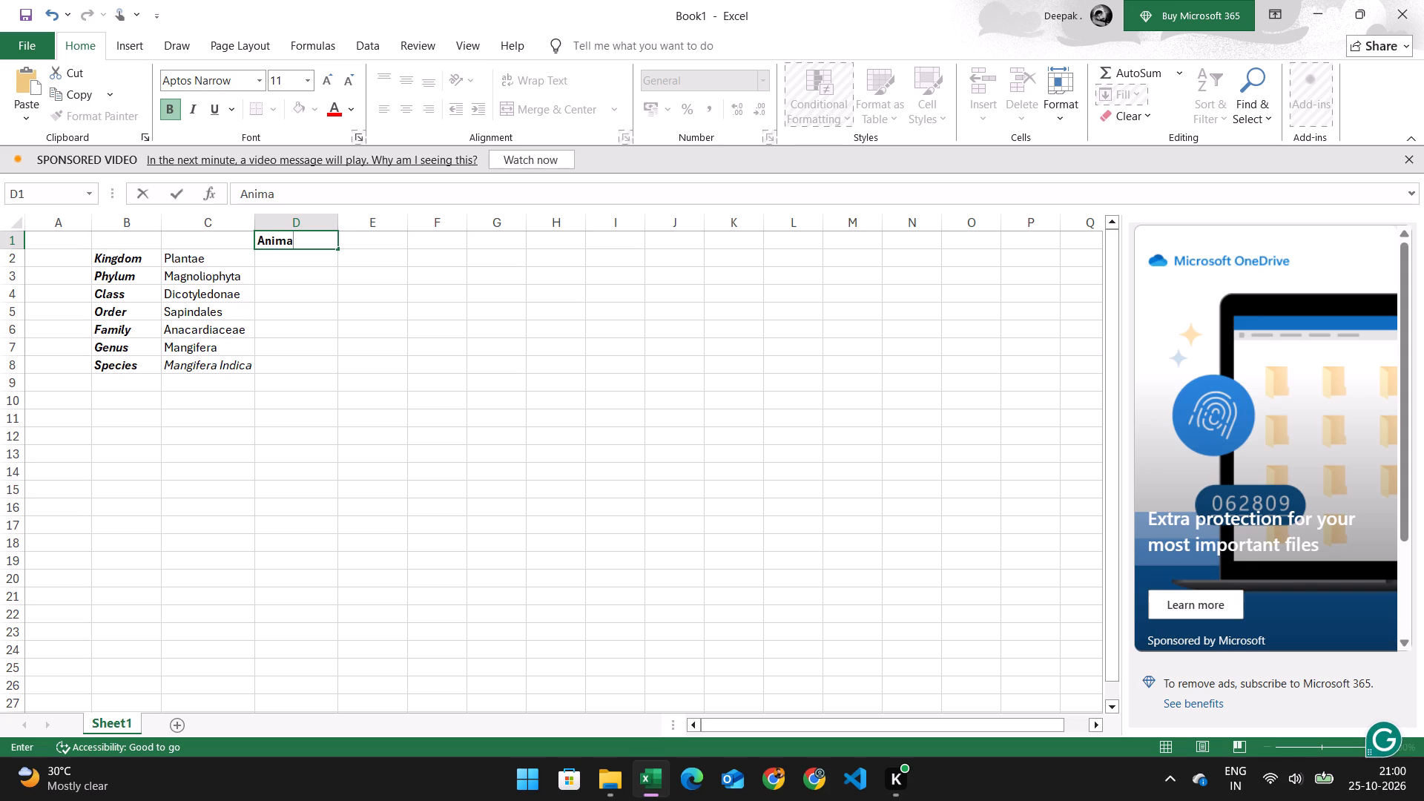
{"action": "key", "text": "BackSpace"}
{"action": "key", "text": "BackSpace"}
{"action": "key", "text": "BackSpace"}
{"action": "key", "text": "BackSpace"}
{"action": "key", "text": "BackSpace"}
Start a second classification column by entering Animalia as the Kingdom in cell D2.
{"action": "left_click", "coordinate": [317, 261]}
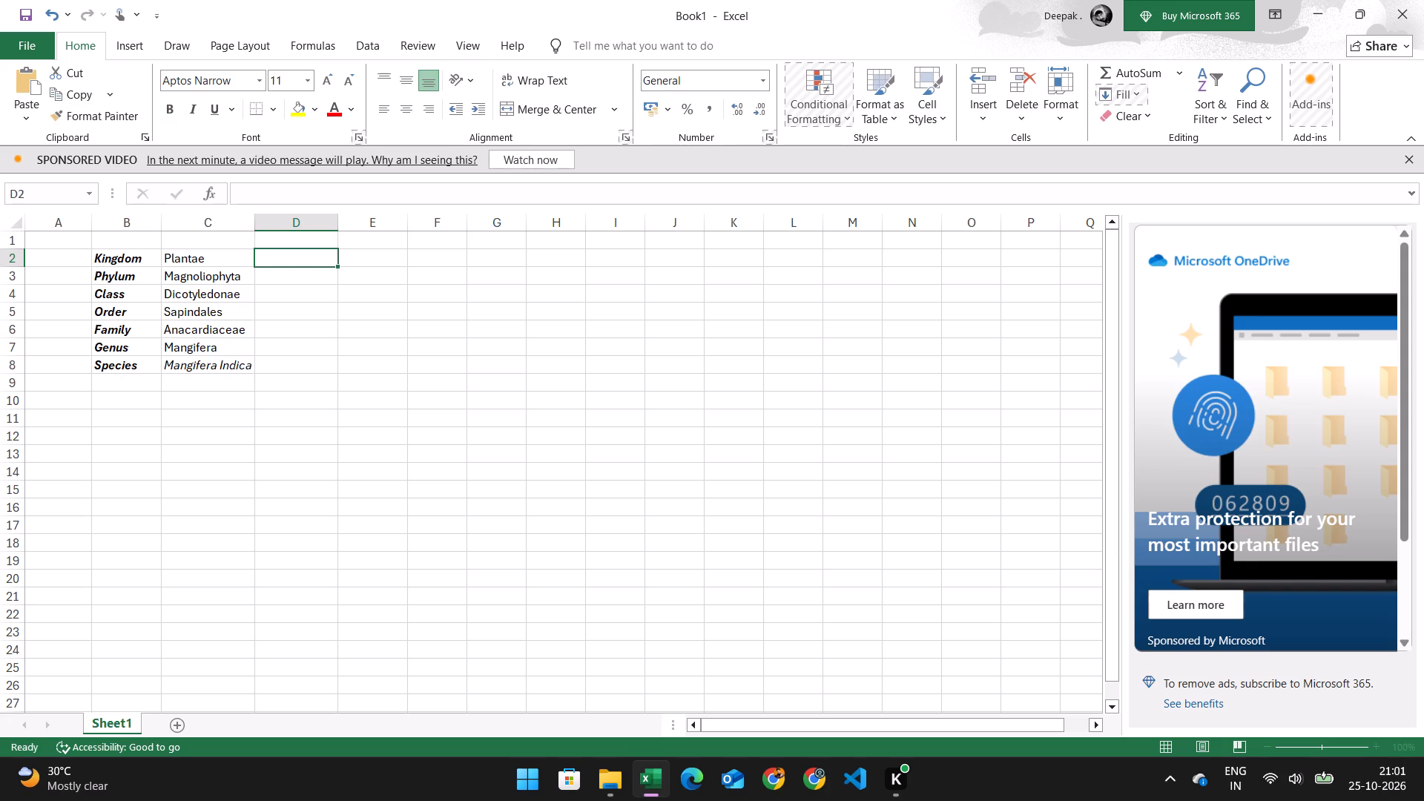
{"action": "key", "text": "shift+a"}
{"action": "type", "text": "nima"}
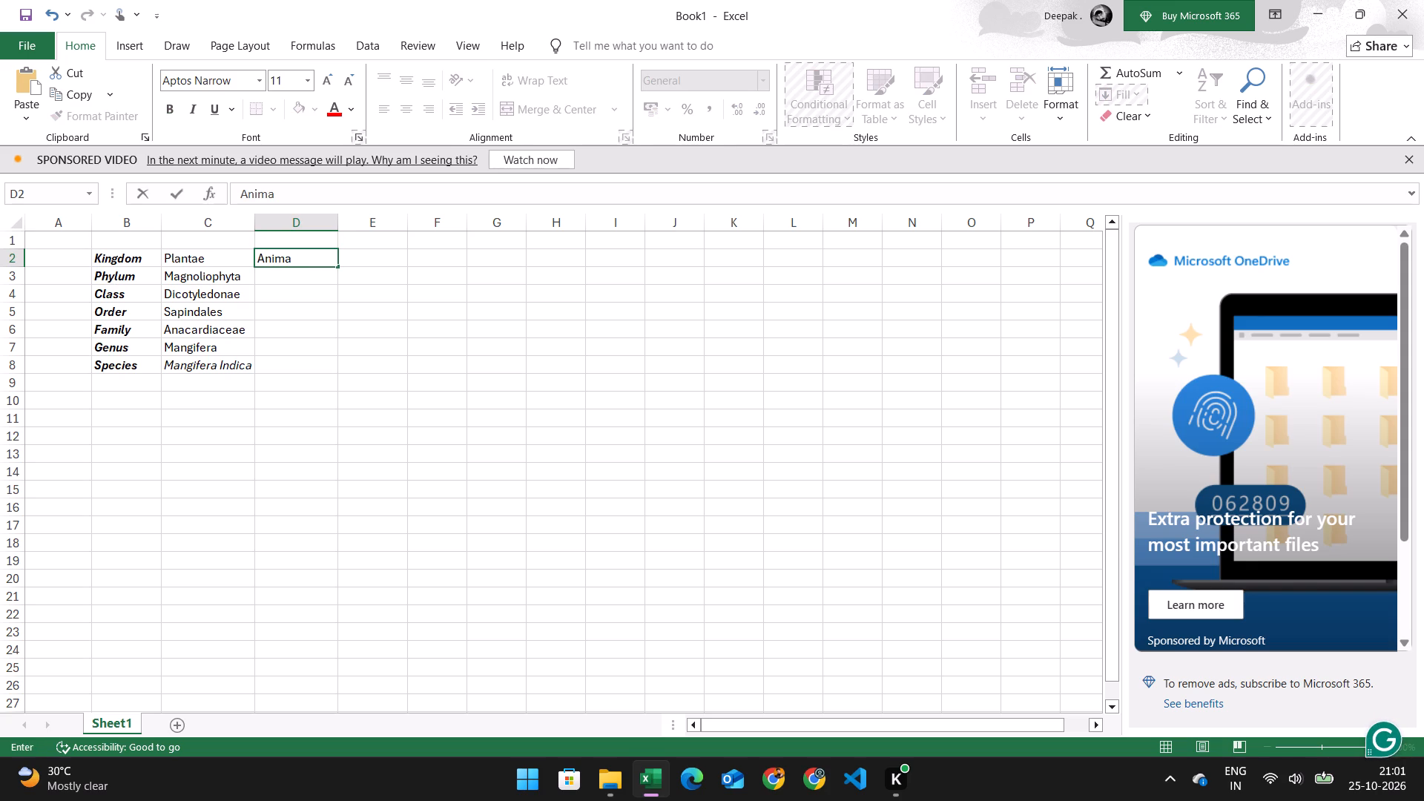
{"action": "key", "text": "semicolon"}
{"action": "key", "text": "BackSpace"}
{"action": "type", "text": "lia"}
{"action": "key", "text": "Return"}
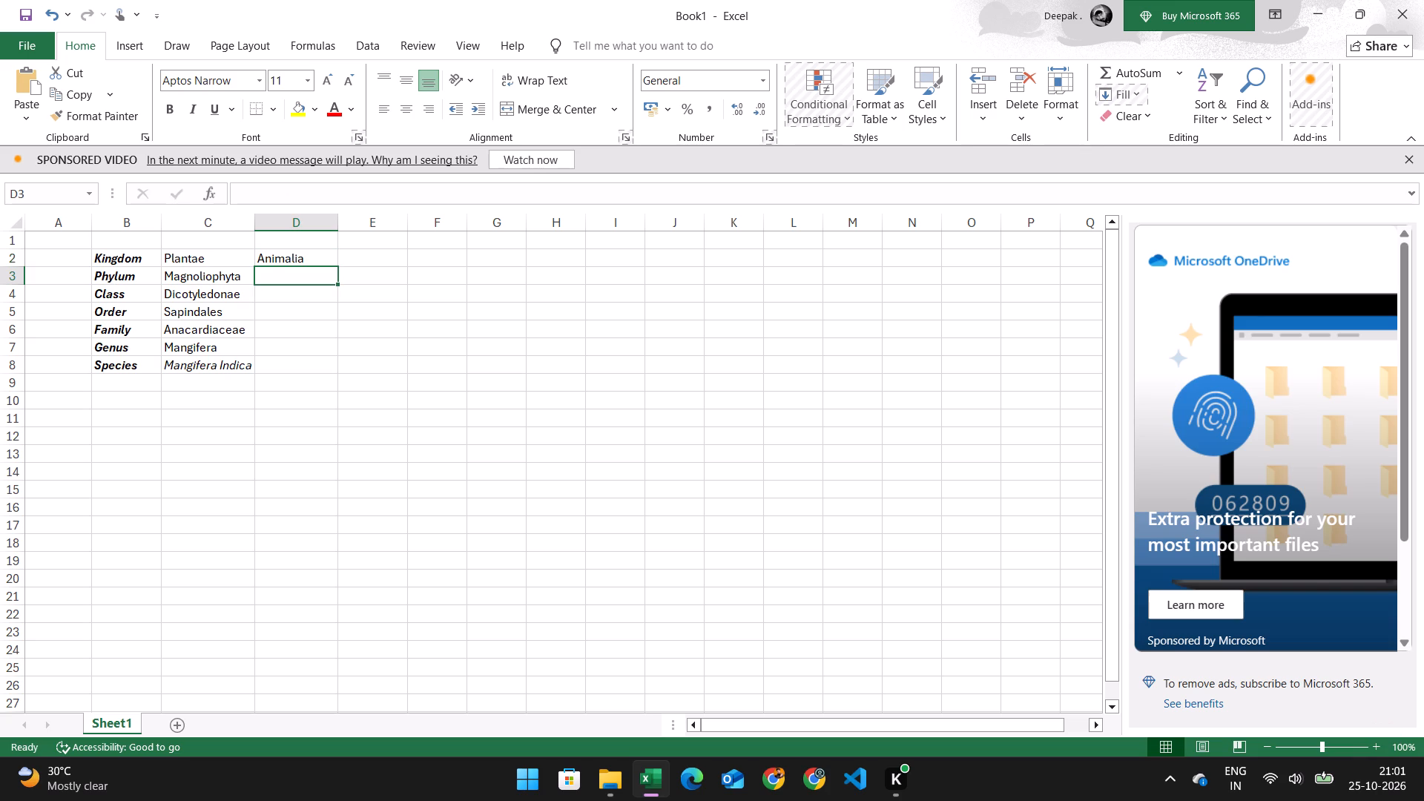
Enter Chordata as the Phylum in cell D3 of the Animalia column.
{"action": "key", "text": "shift+c"}
{"action": "type", "text": "ho"}
{"action": "type", "text": "rdata"}
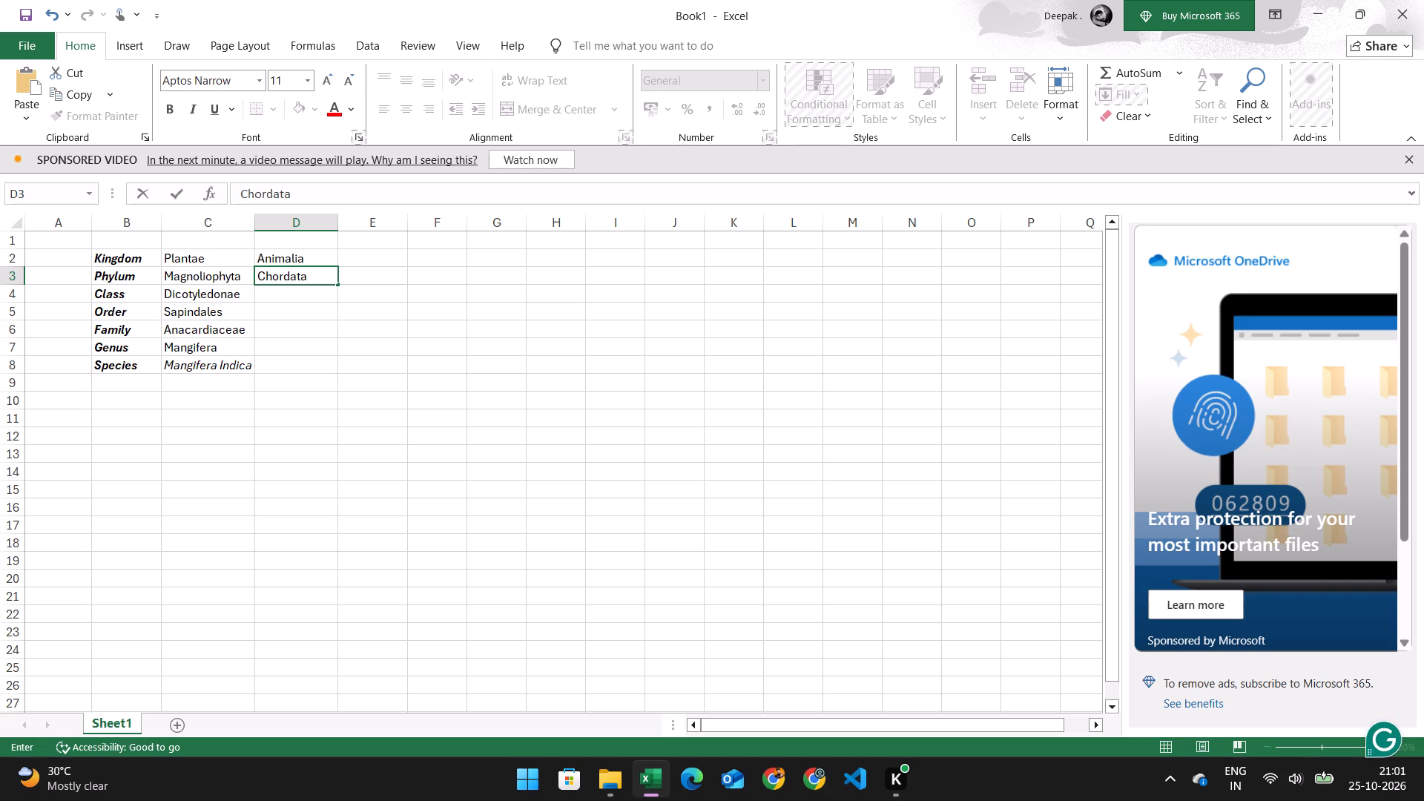
{"action": "key", "text": "Return"}
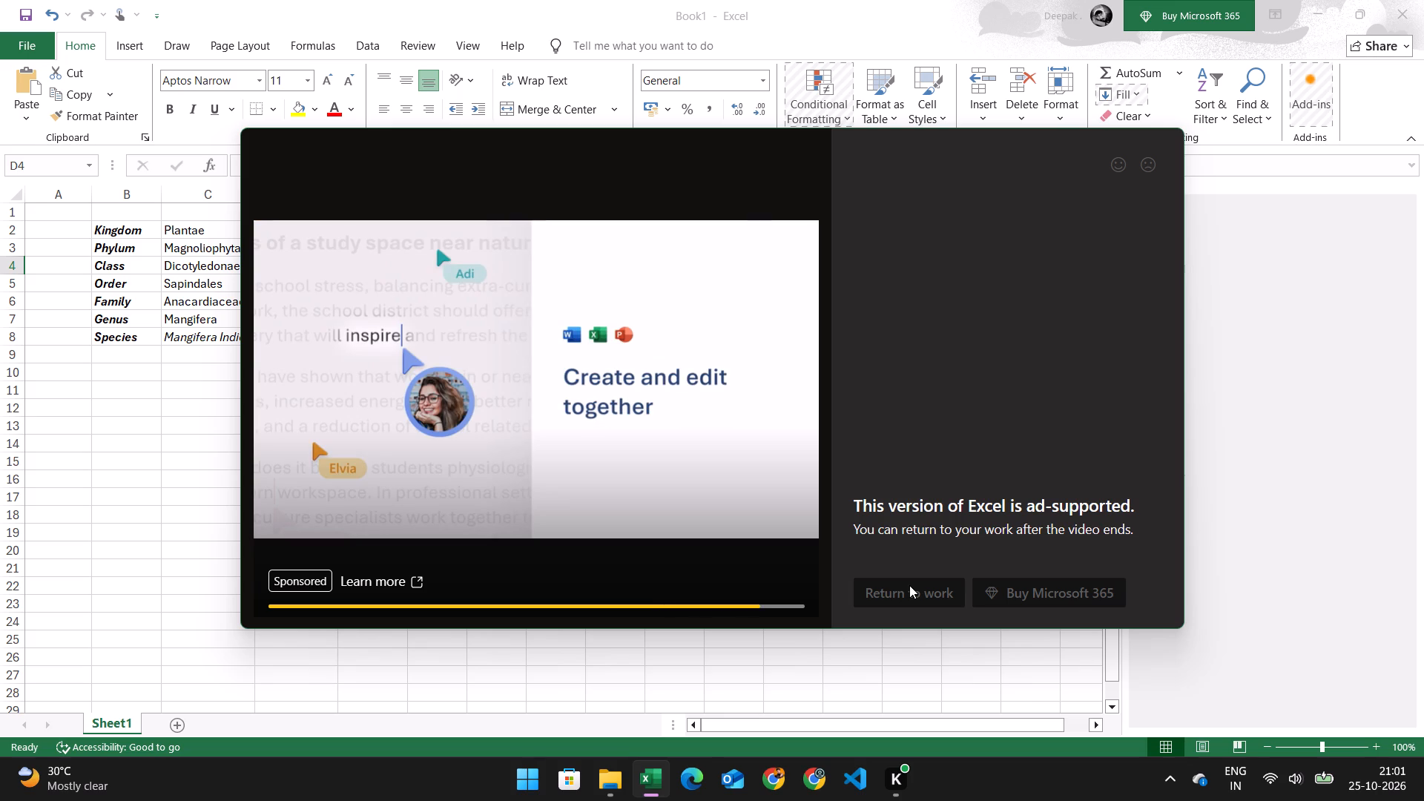
Return to the worksheet from the sponsored video and enter Mammalia as the Class in cell D4.
{"action": "left_click", "coordinate": [909, 585]}
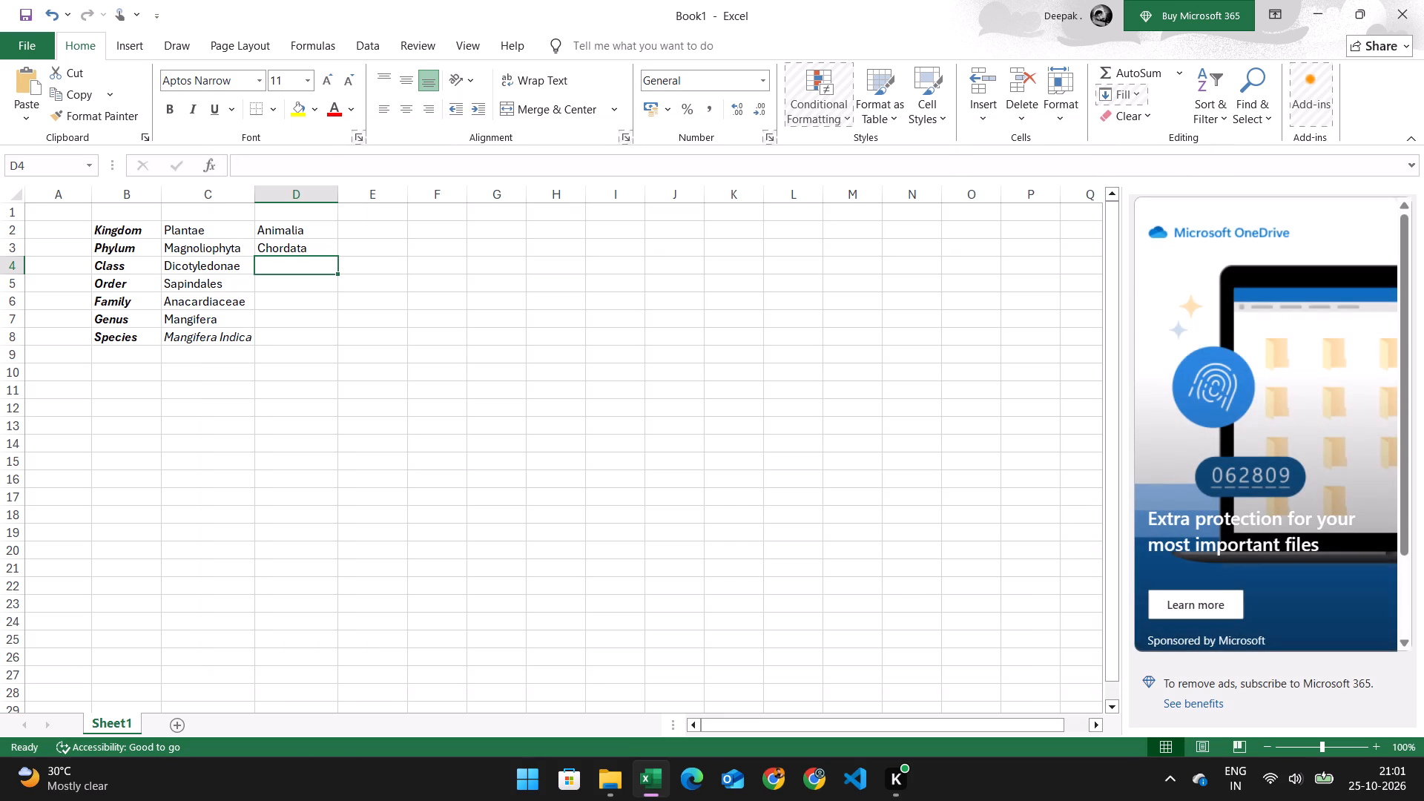
{"action": "type", "text": "Mamma"}
{"action": "type", "text": "lia"}
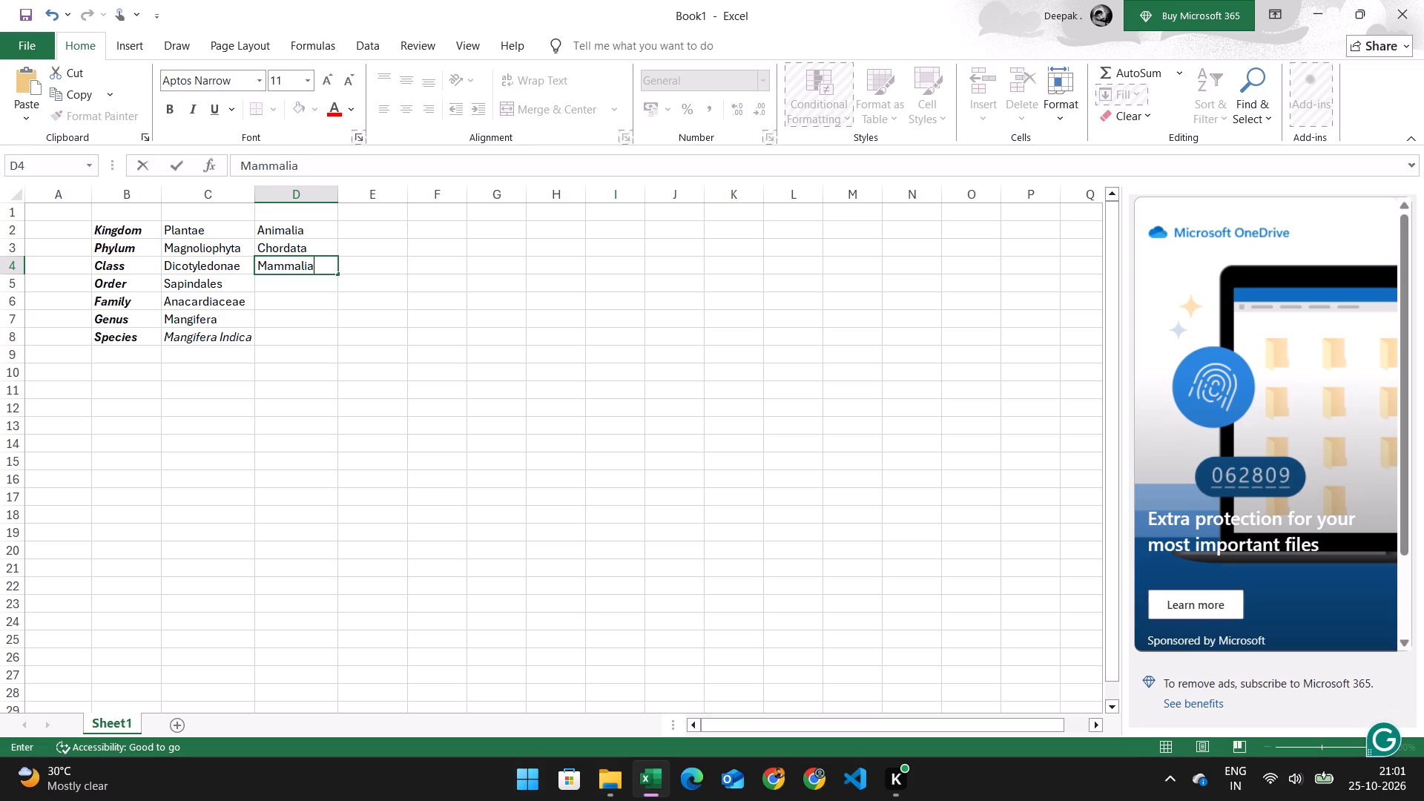
{"action": "key", "text": "Return"}
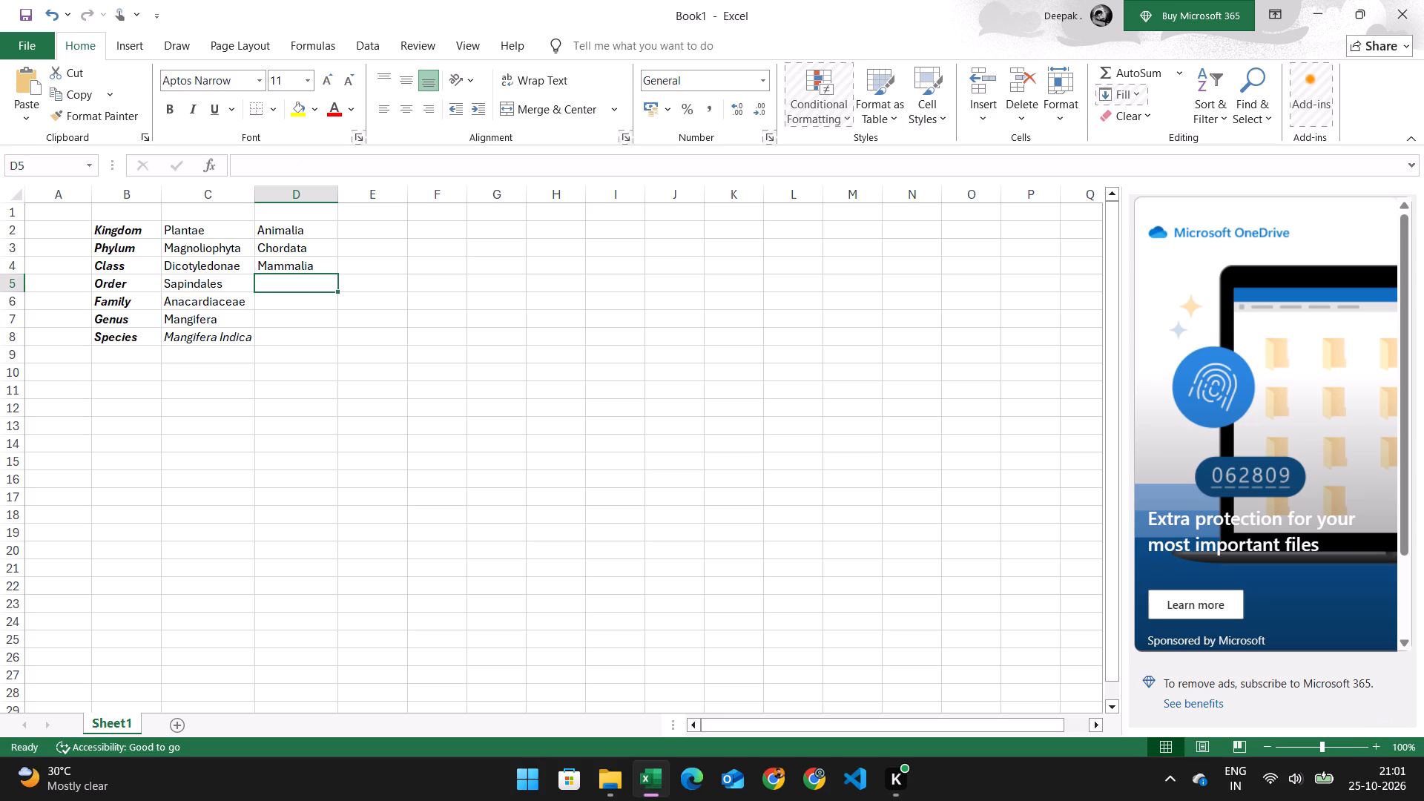
Enter Carnivora as the Order in cell D5 of the Animalia column.
{"action": "type", "text": "Cae"}
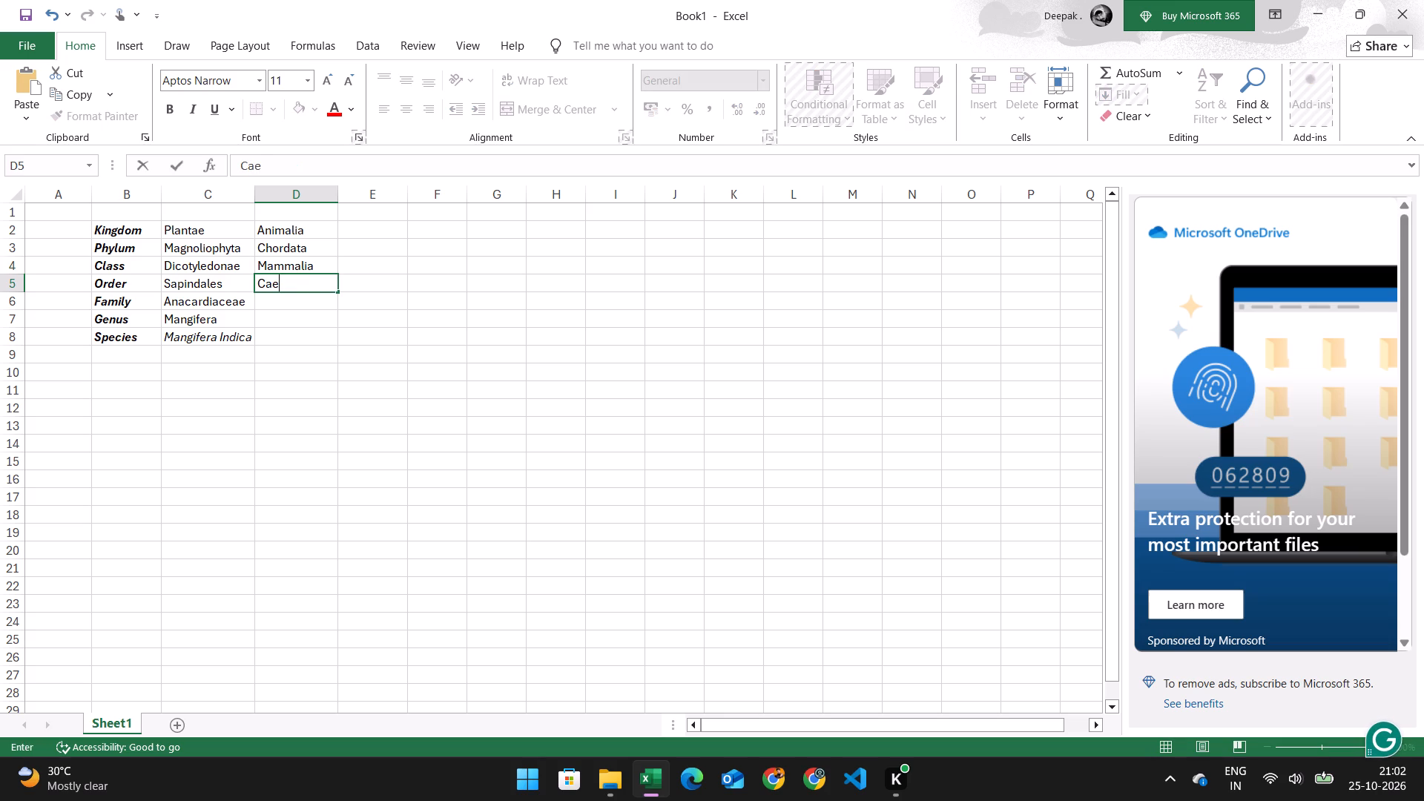
{"action": "key", "text": "BackSpace"}
{"action": "type", "text": "rniv"}
{"action": "type", "text": "ora"}
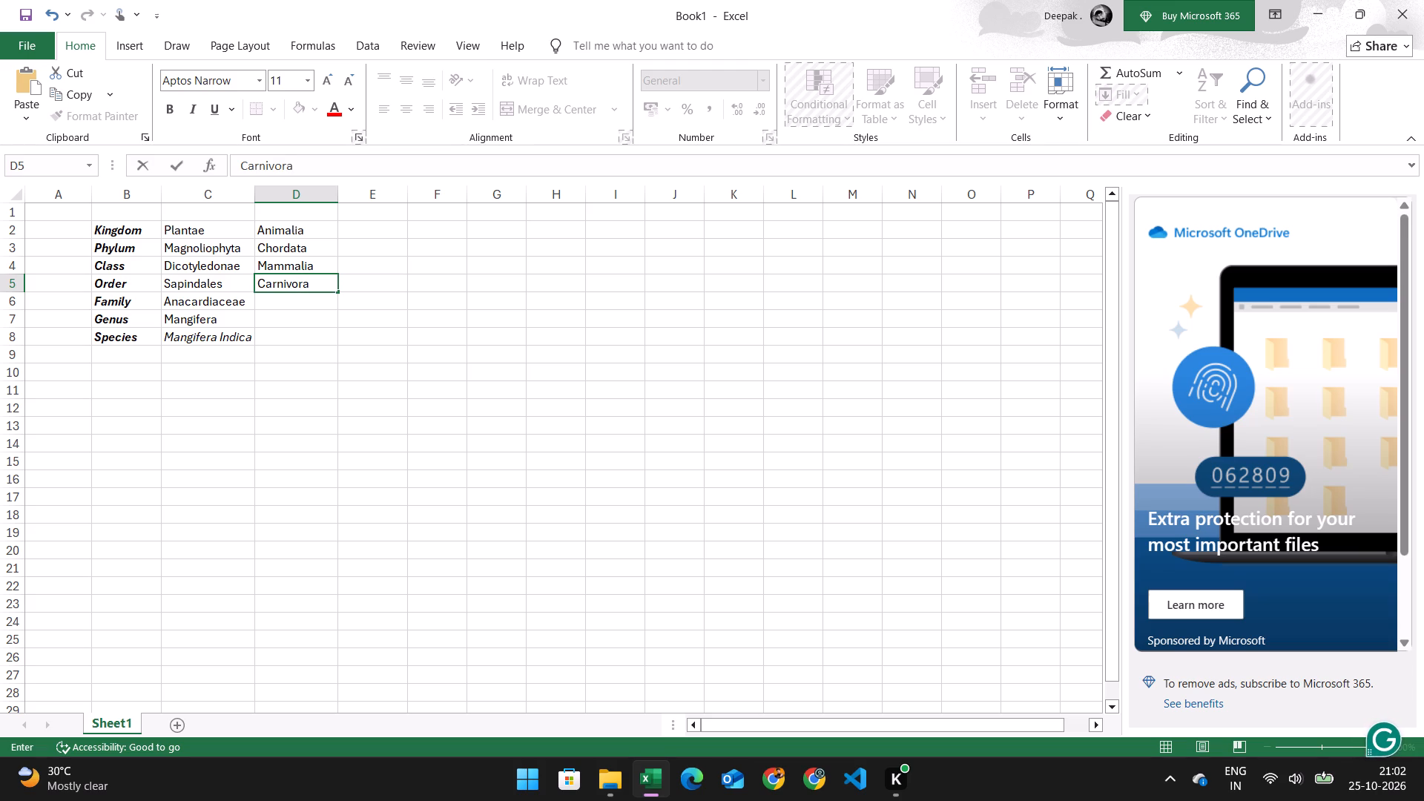
{"action": "key", "text": "Return"}
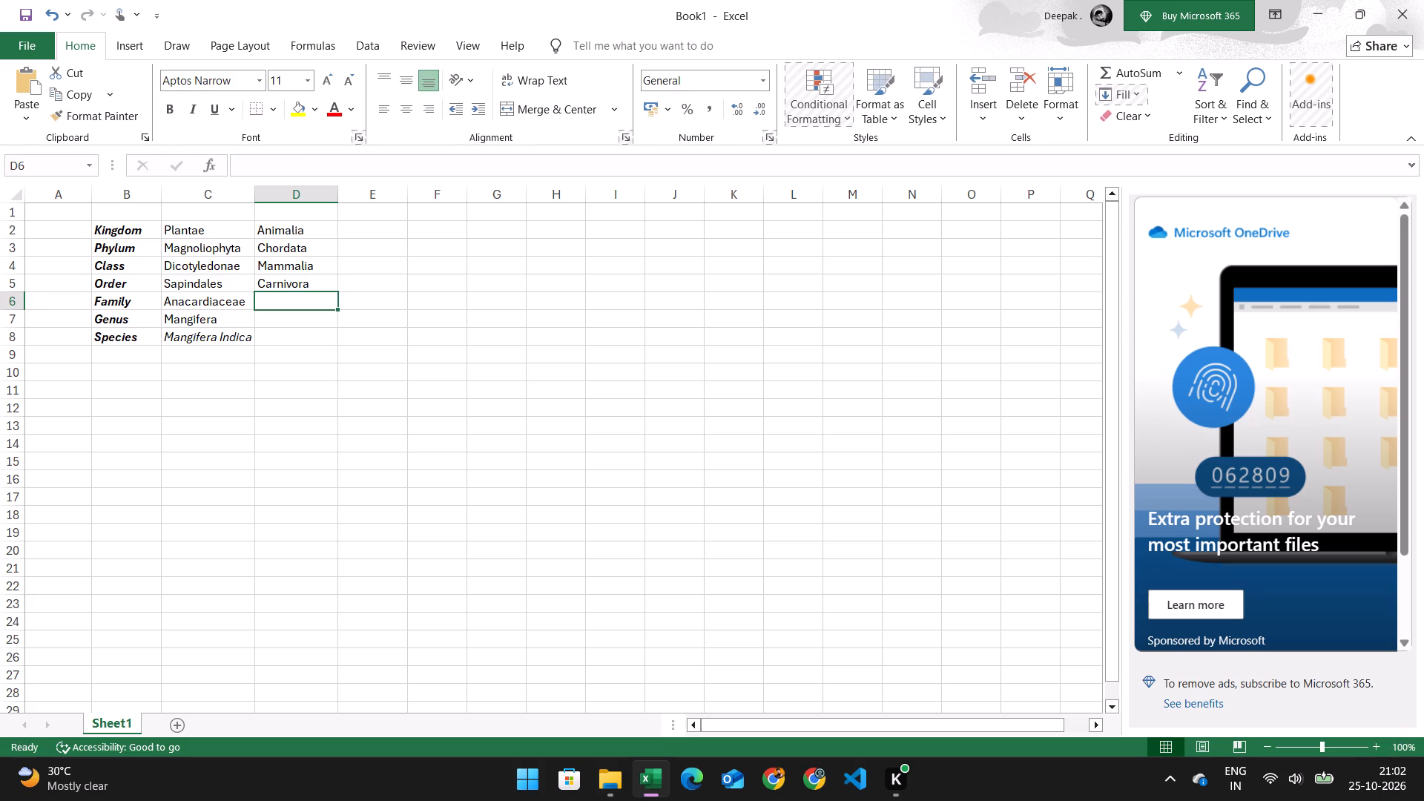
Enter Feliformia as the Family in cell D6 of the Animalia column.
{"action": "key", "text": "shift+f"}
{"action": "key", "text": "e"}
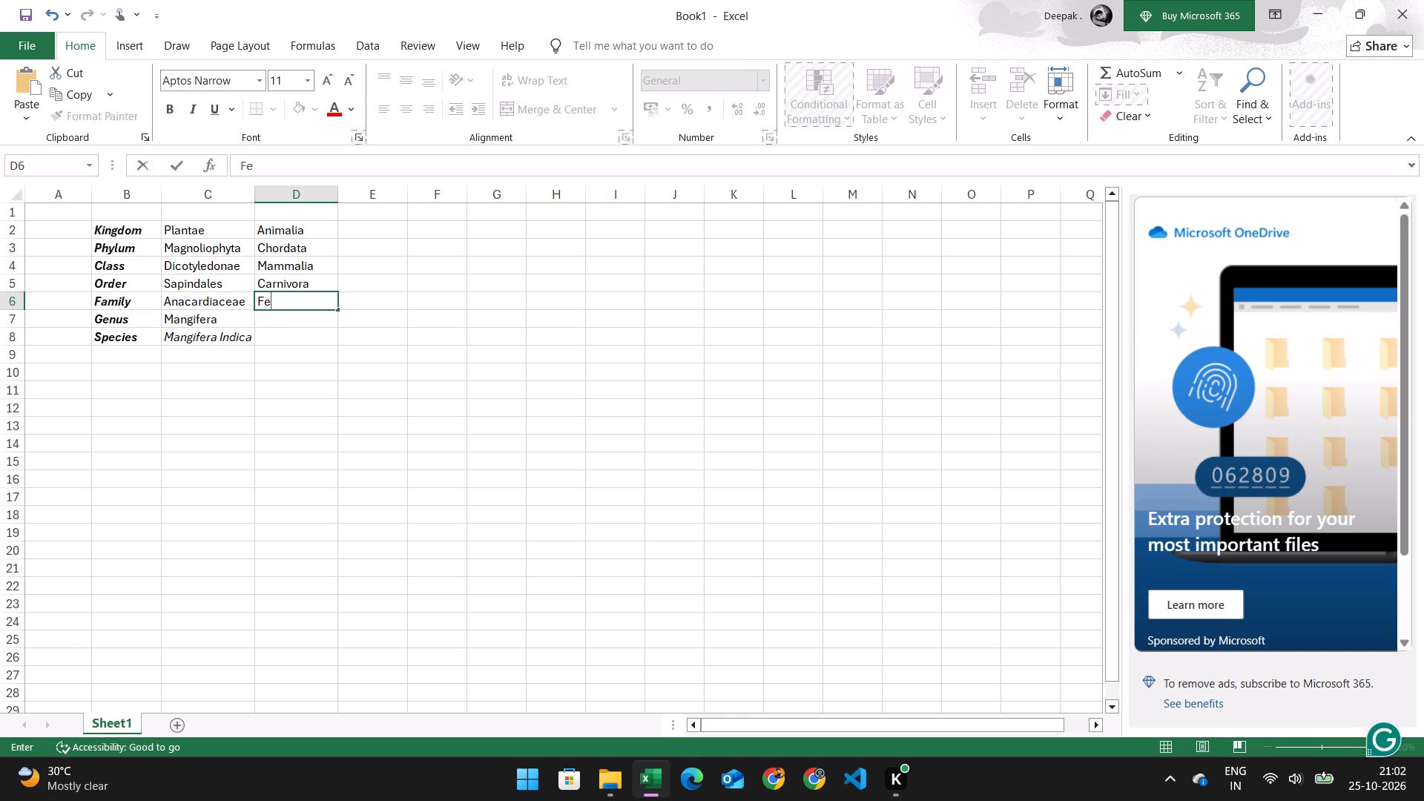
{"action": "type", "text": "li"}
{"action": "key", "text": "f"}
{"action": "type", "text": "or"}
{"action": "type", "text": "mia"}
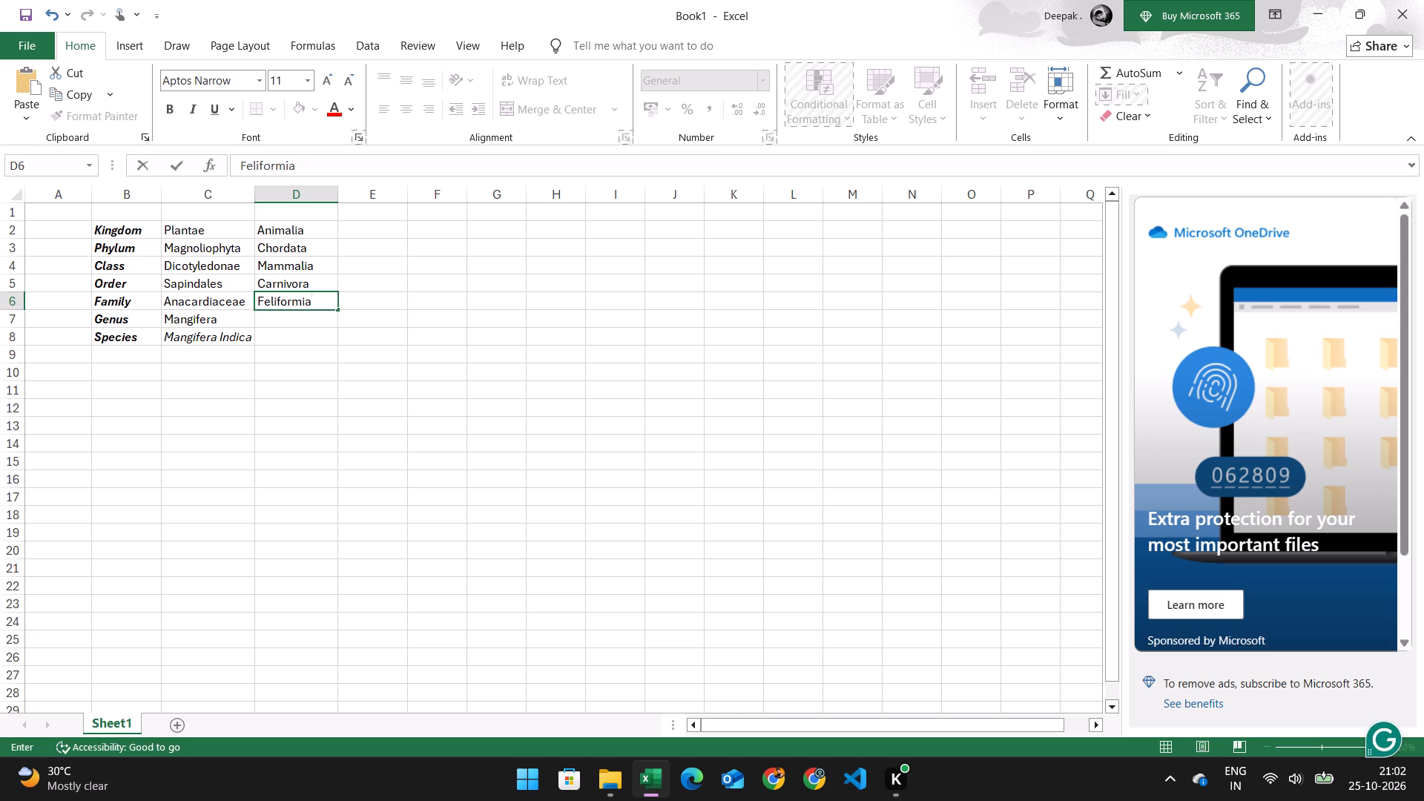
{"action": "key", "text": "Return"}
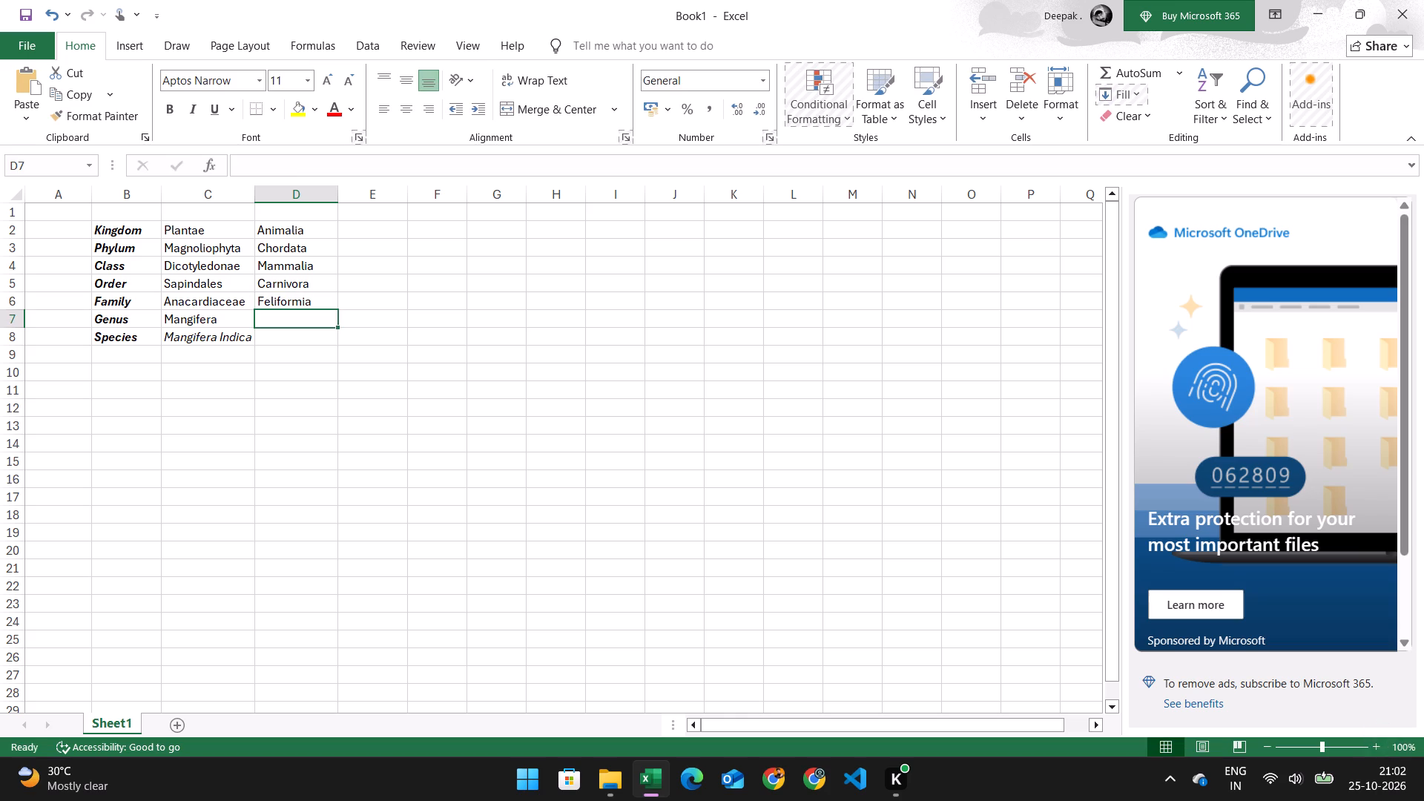
Replace the animal's Family in cell D6 with Felidae.
{"action": "key", "text": "Up"}
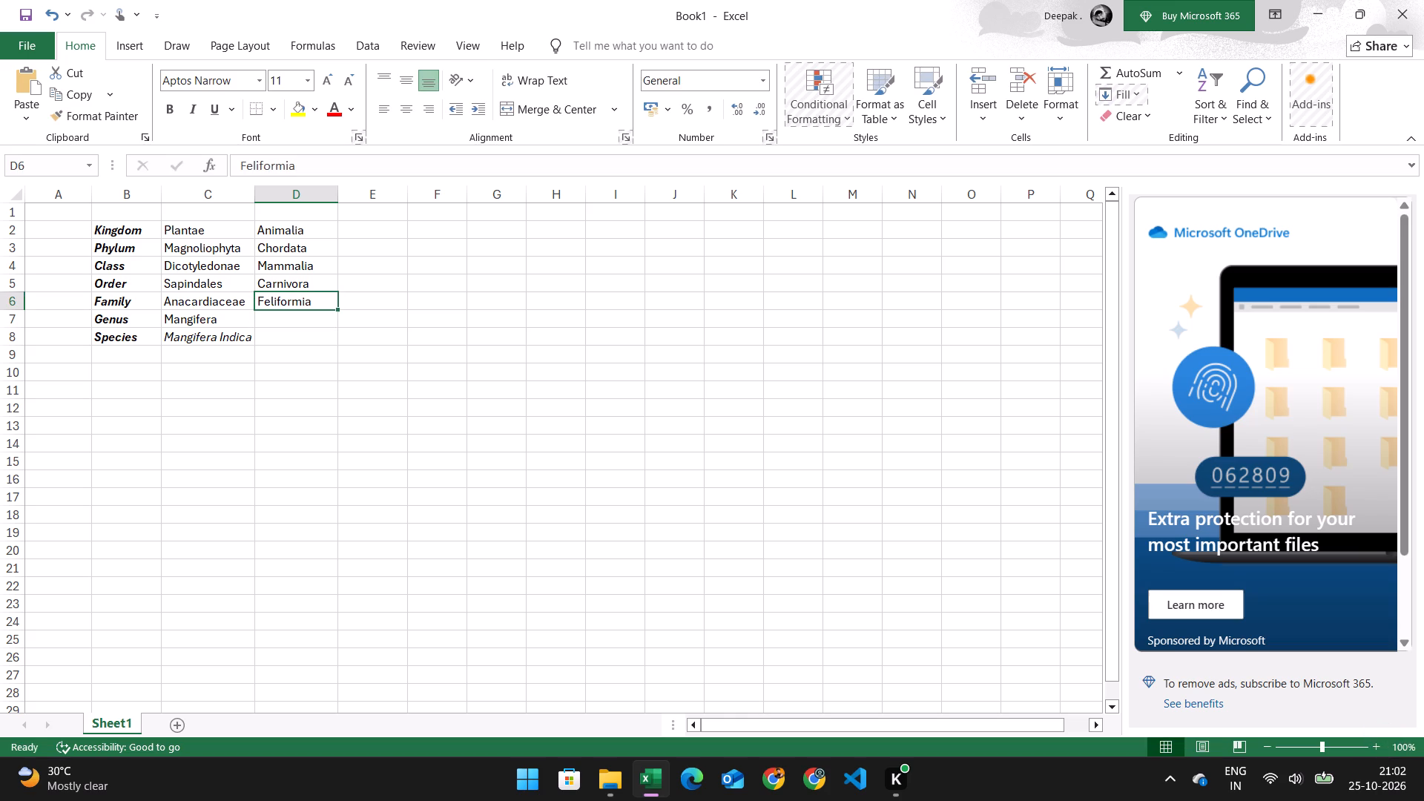
{"action": "key", "text": "shift+f"}
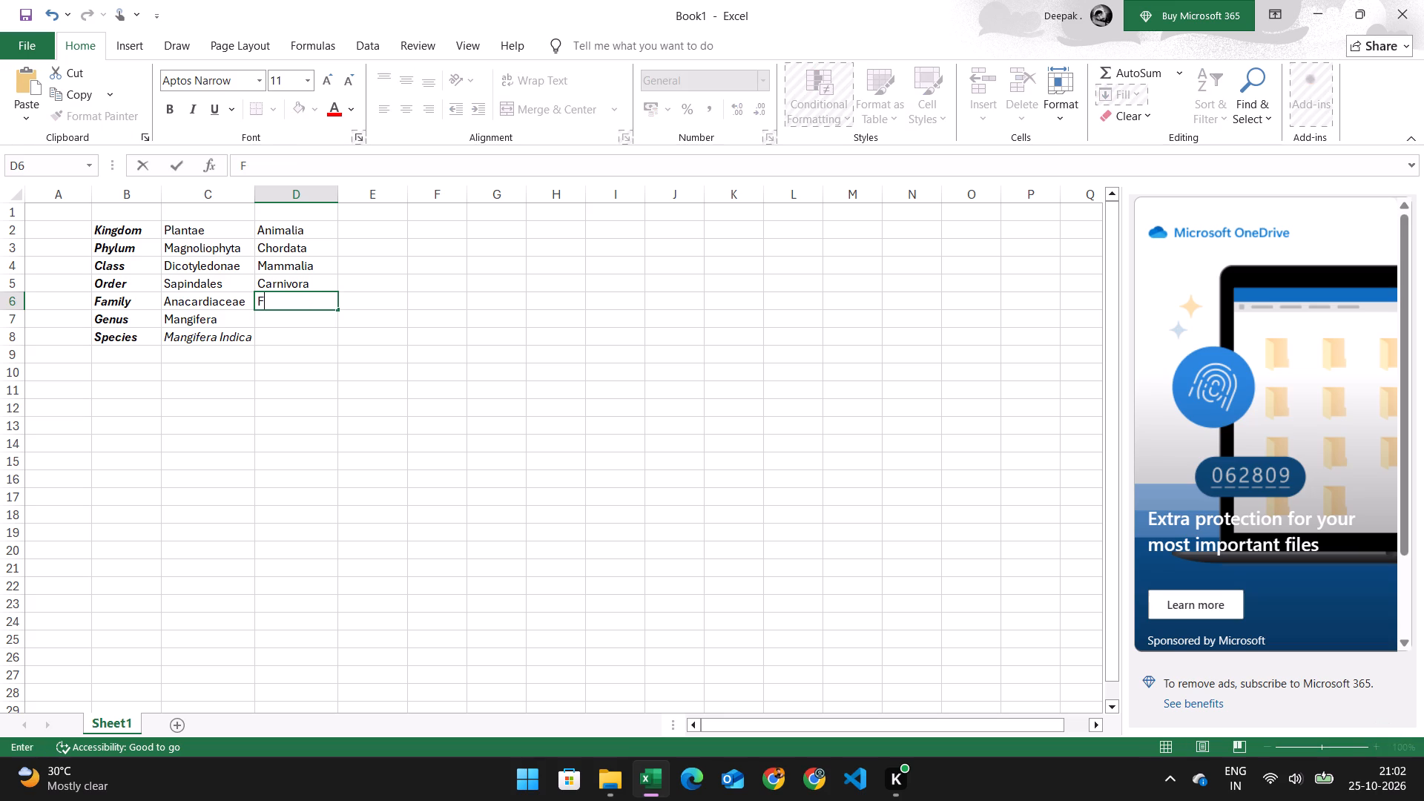
{"action": "key", "text": "e"}
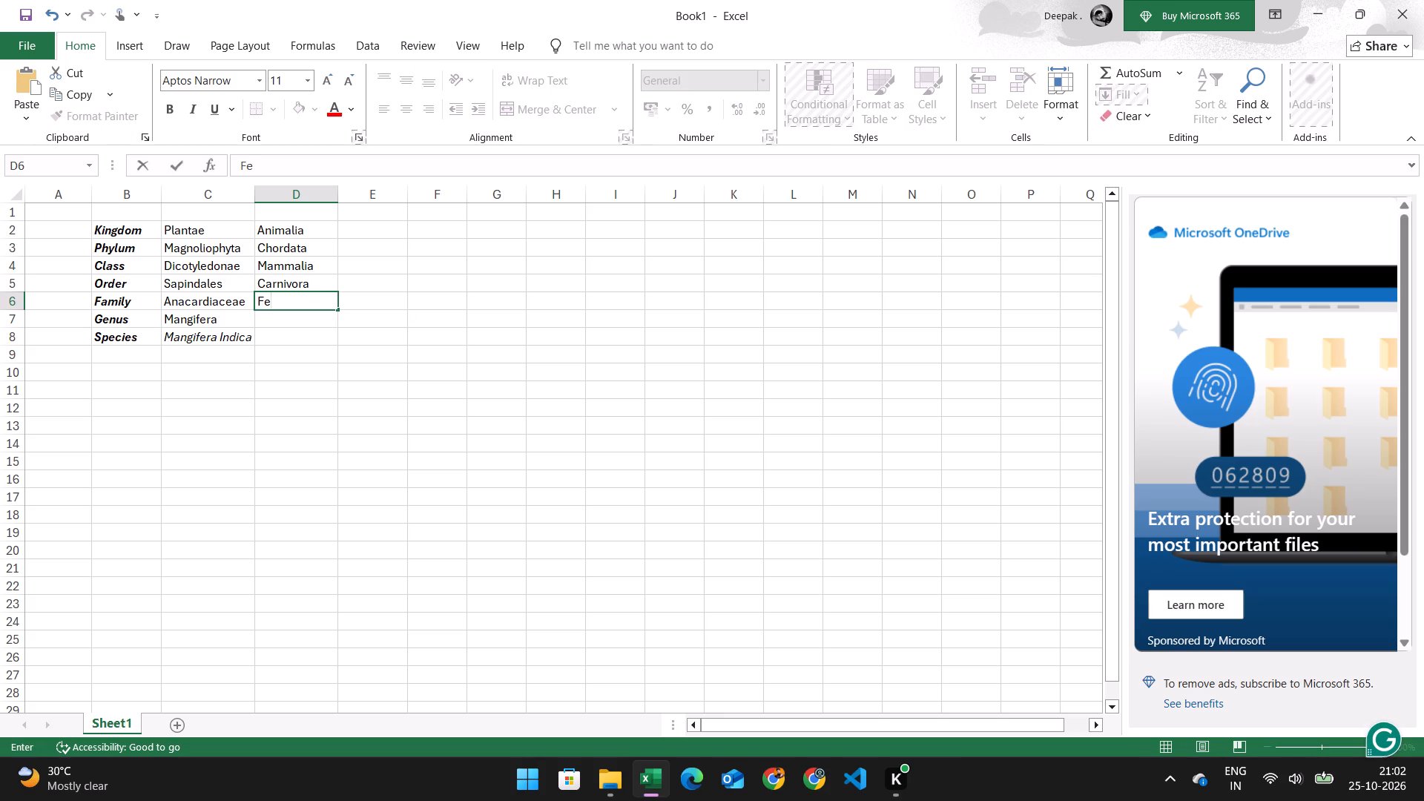
{"action": "type", "text": "li"}
{"action": "type", "text": "dae"}
{"action": "key", "text": "Return"}
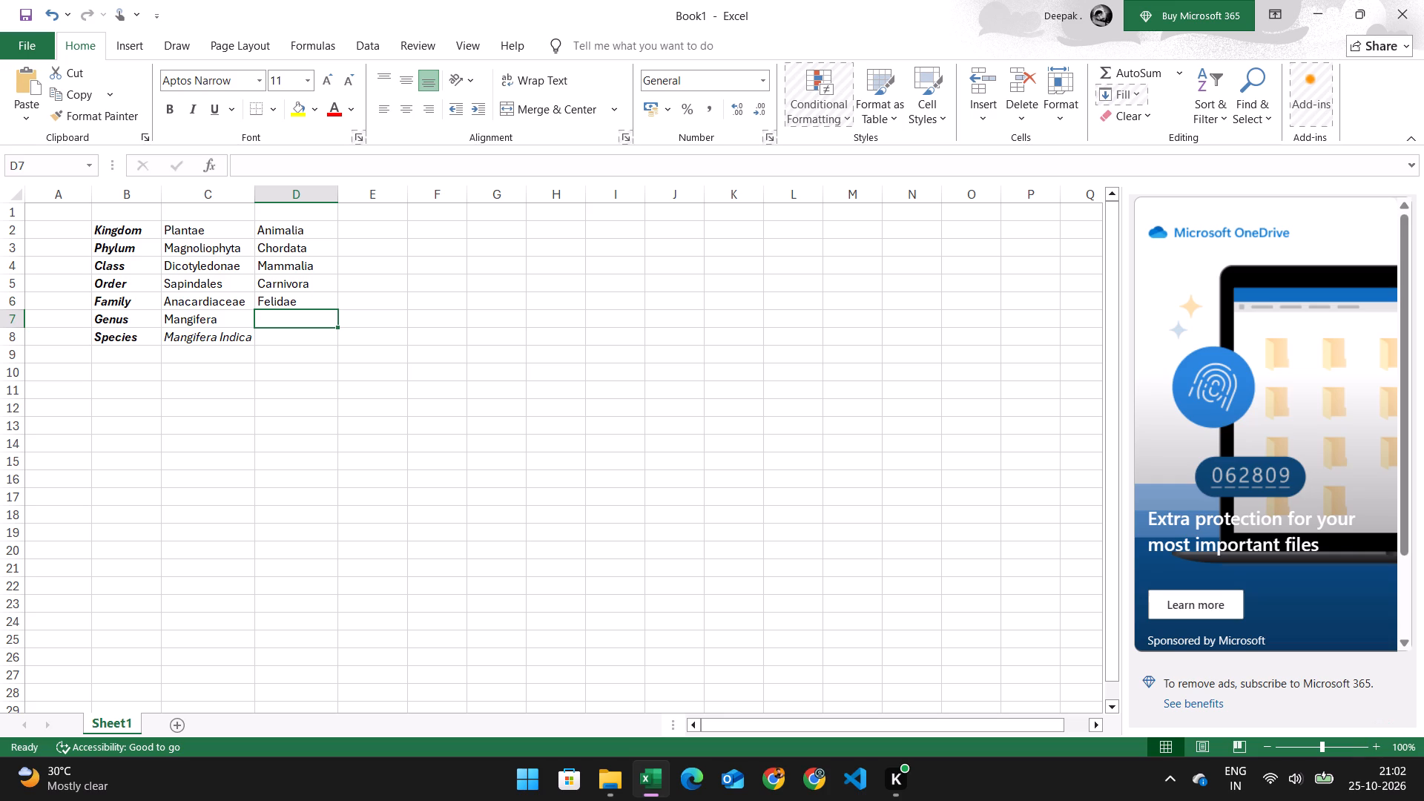
Enter Panthera as the Genus in cell D7 of the Animalia column.
{"action": "type", "text": "Panth"}
{"action": "type", "text": "era"}
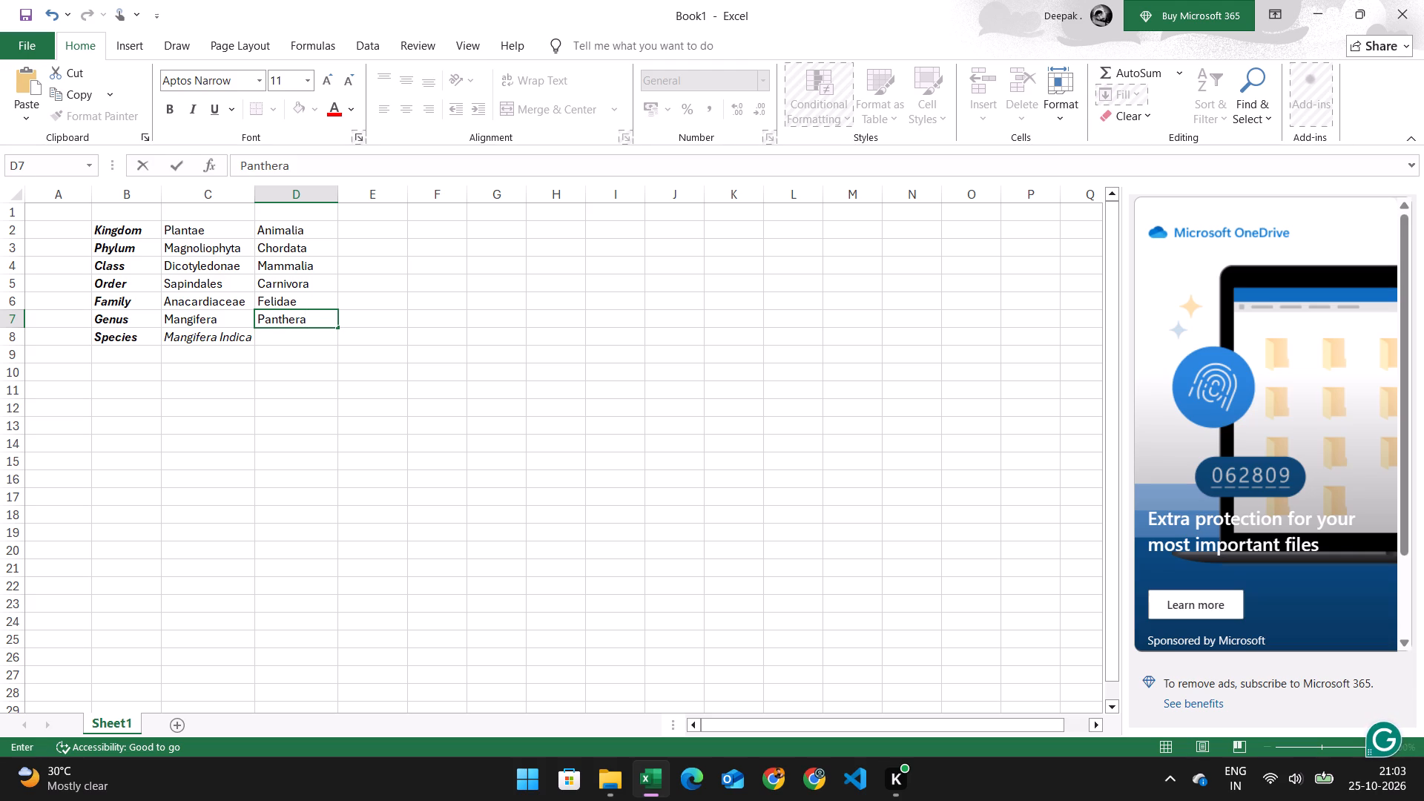
{"action": "key", "text": "Return"}
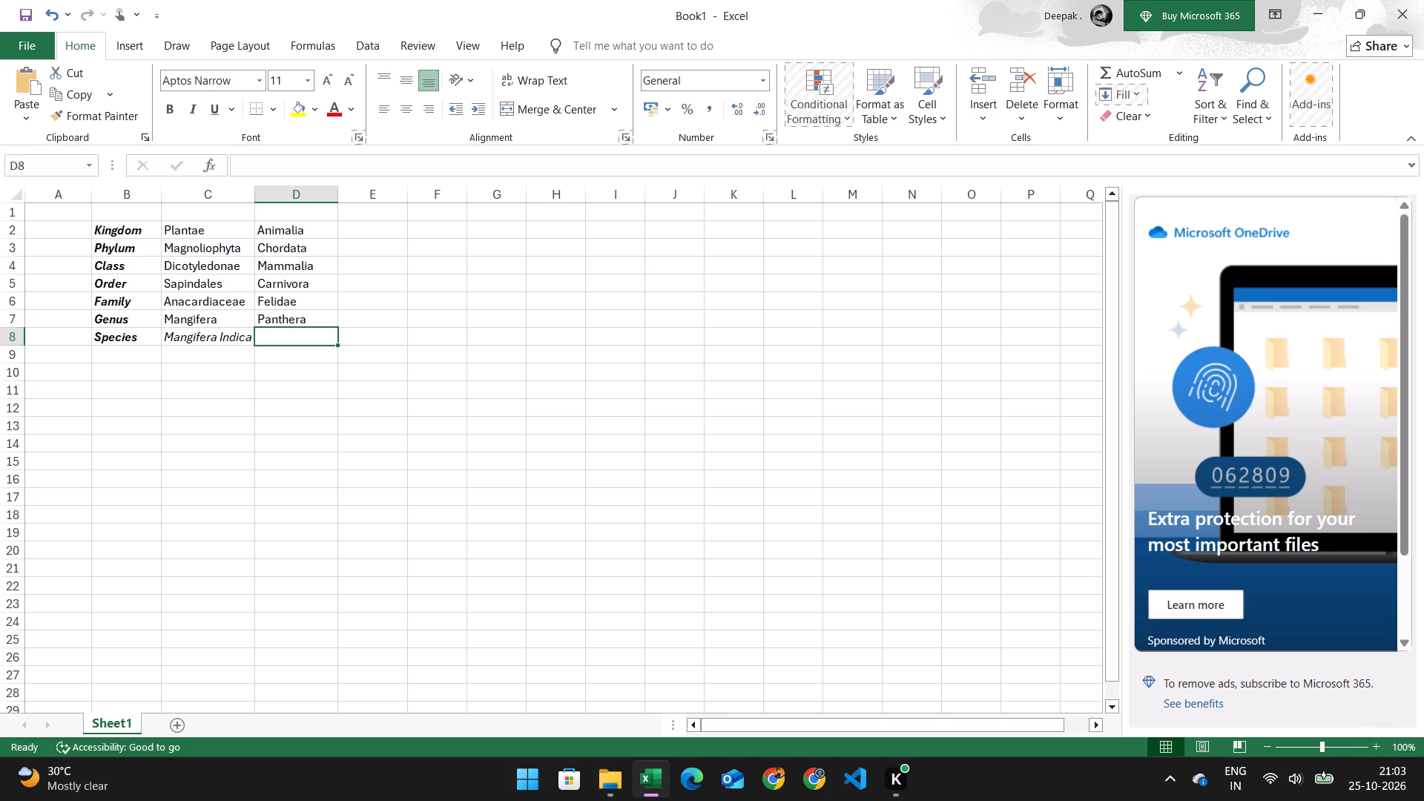
Enter Panthera tigris as the Species in cell D8 of the Animalia column.
{"action": "type", "text": "Panthera"}
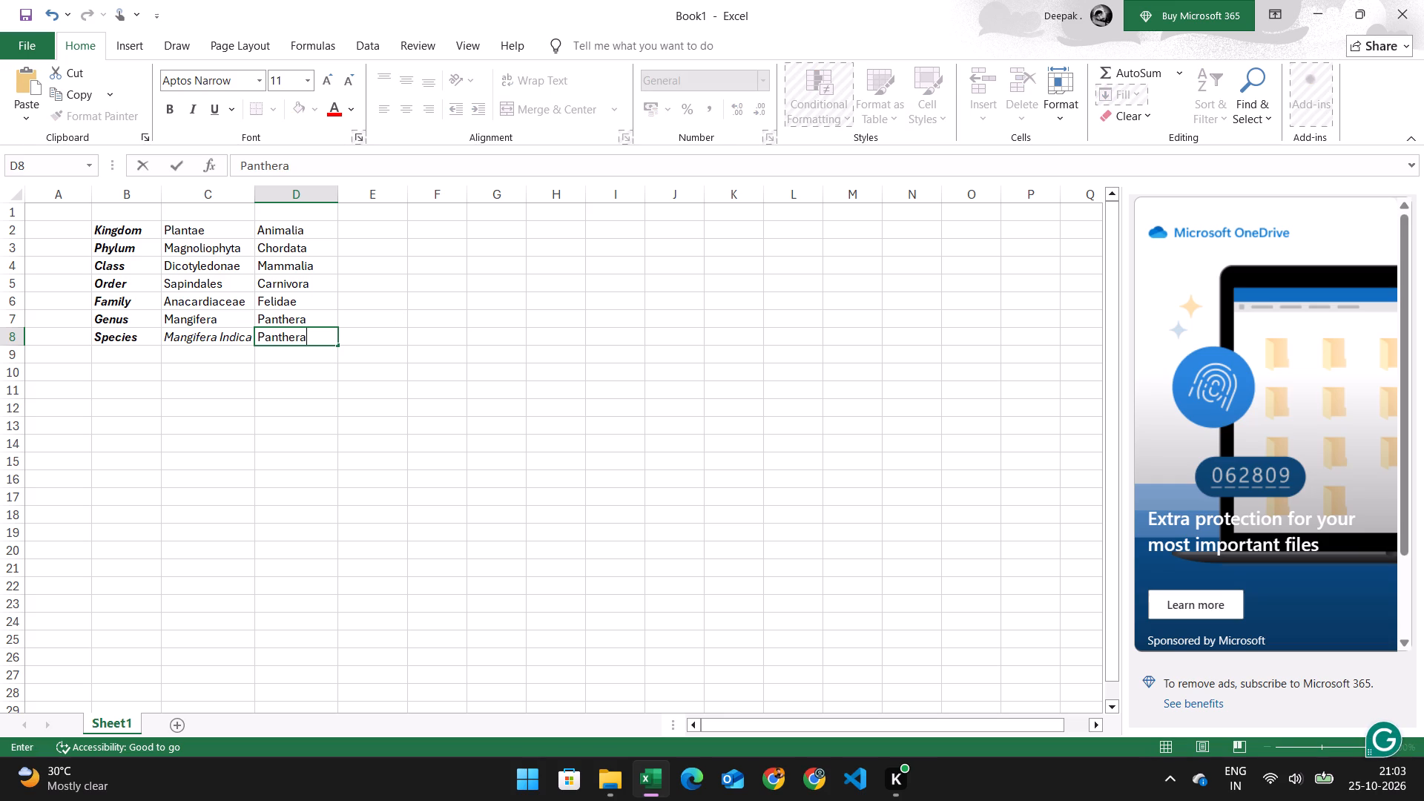
{"action": "key", "text": "space"}
{"action": "type", "text": "ti"}
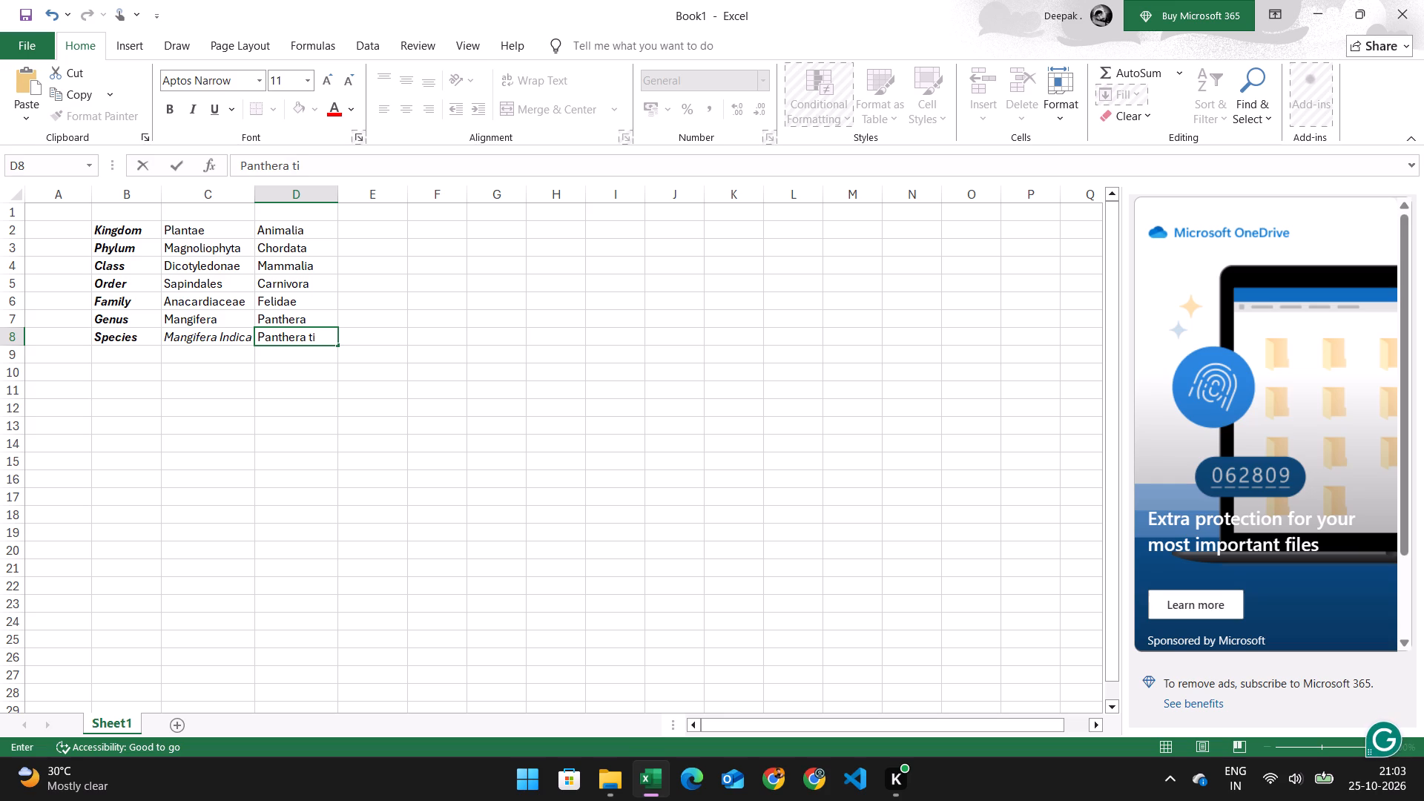
{"action": "type", "text": "gris"}
Correct the plant's Species in cell C8 to Mangifera indica, with a lowercase i in the second word.
{"action": "double_click", "coordinate": [222, 341]}
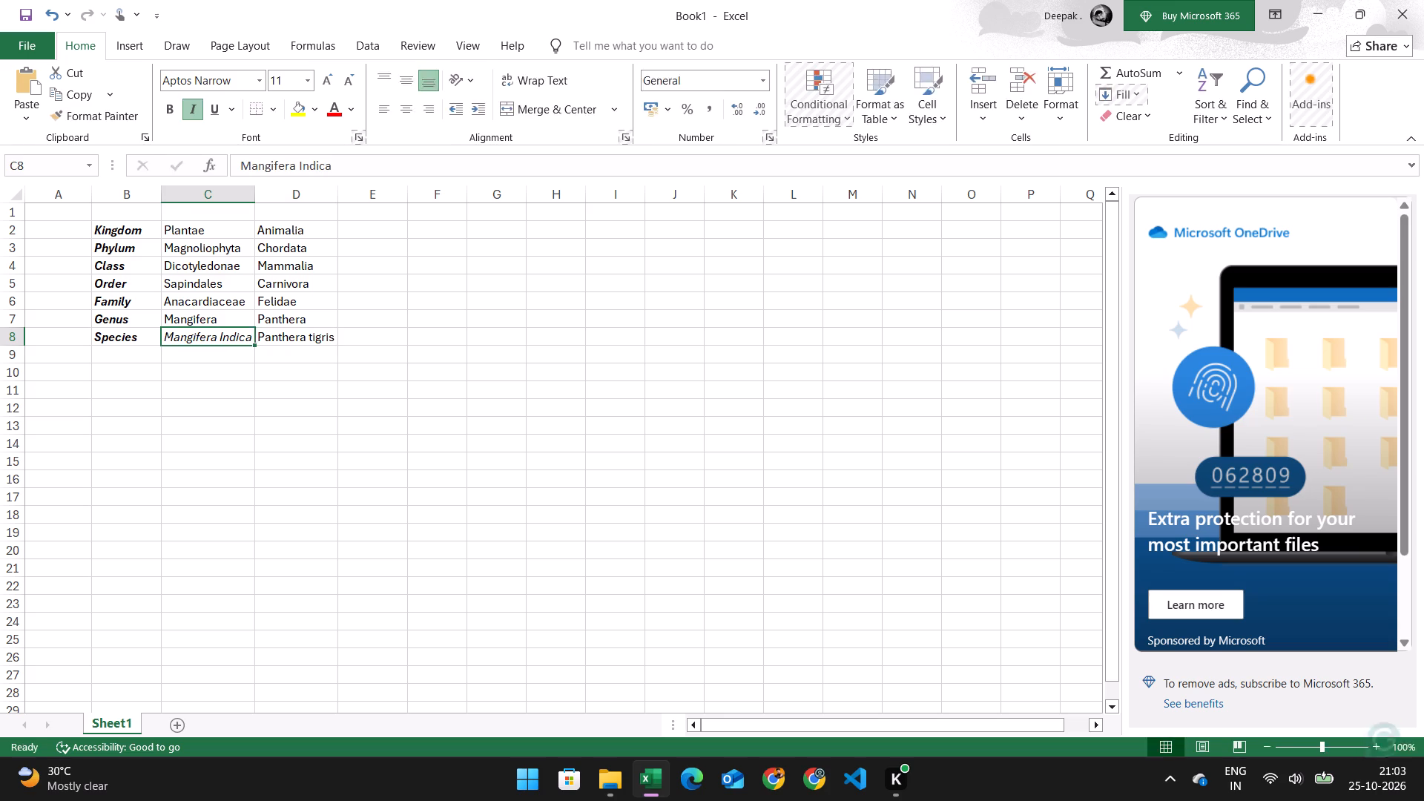
{"action": "key", "text": "BackSpace"}
{"action": "key", "text": "i"}
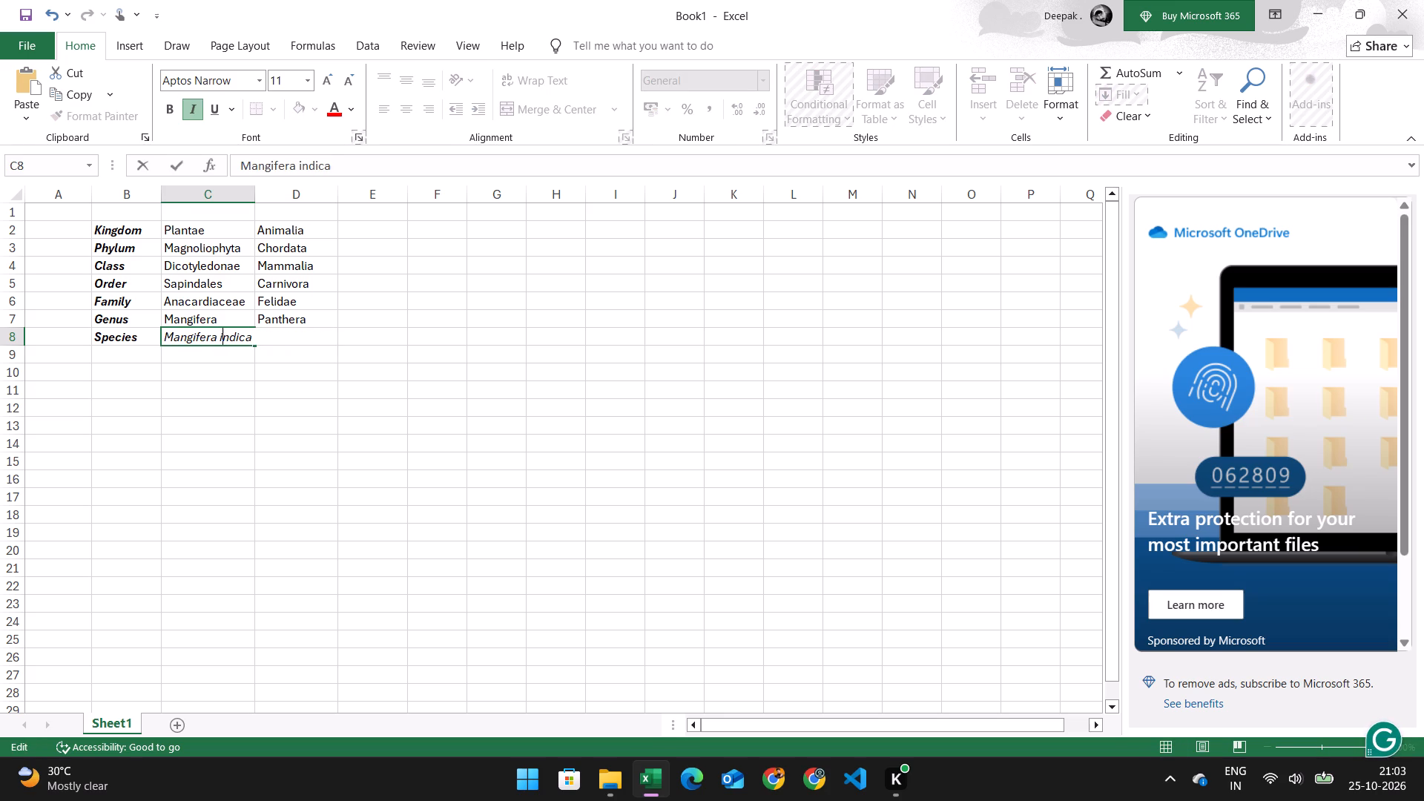
{"action": "left_click", "coordinate": [323, 340]}
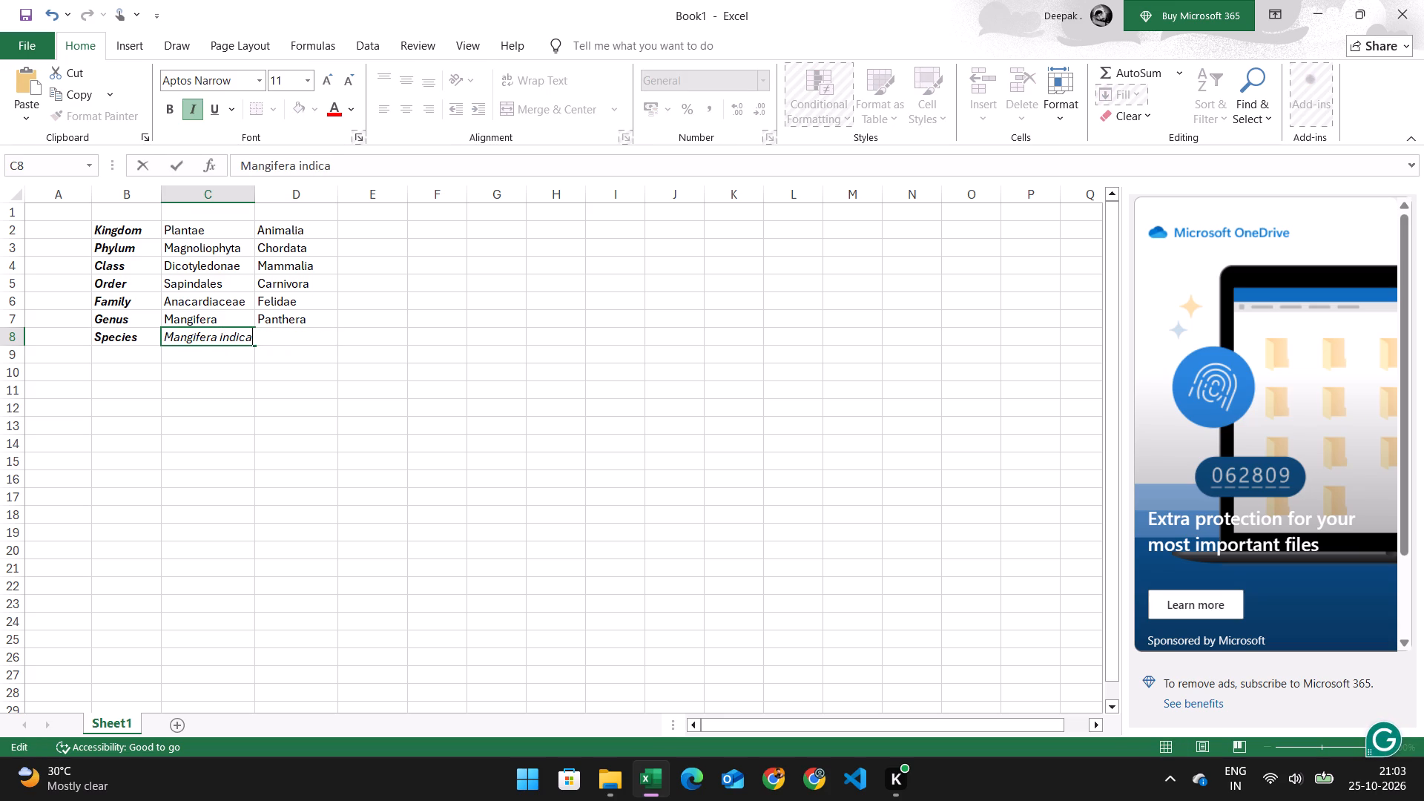
{"action": "left_click", "coordinate": [323, 340]}
{"action": "left_click", "coordinate": [379, 342]}
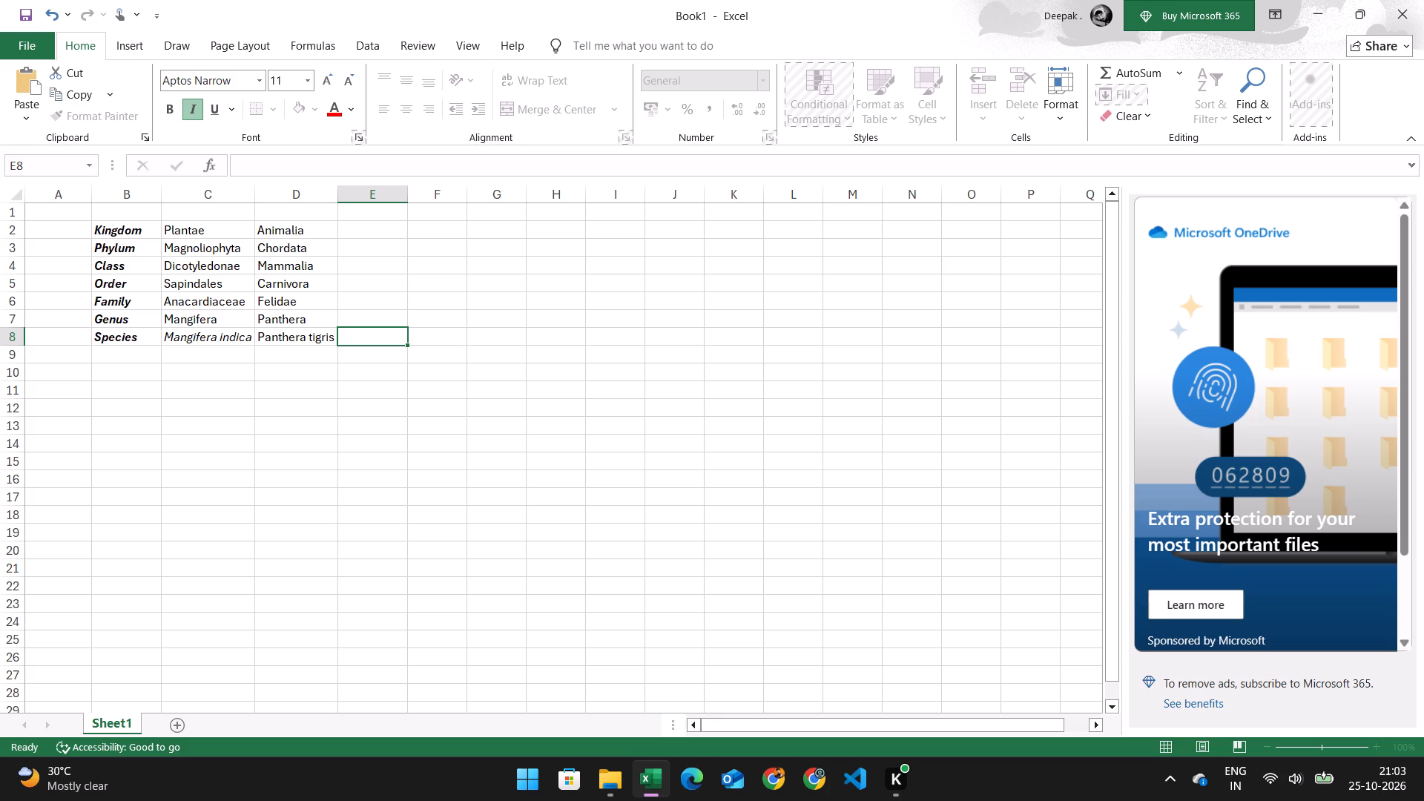
Widen column D slightly to give the Panthera tigris entry more room.
{"action": "left_click_drag", "start_coordinate": [340, 201], "coordinate": [342, 206]}
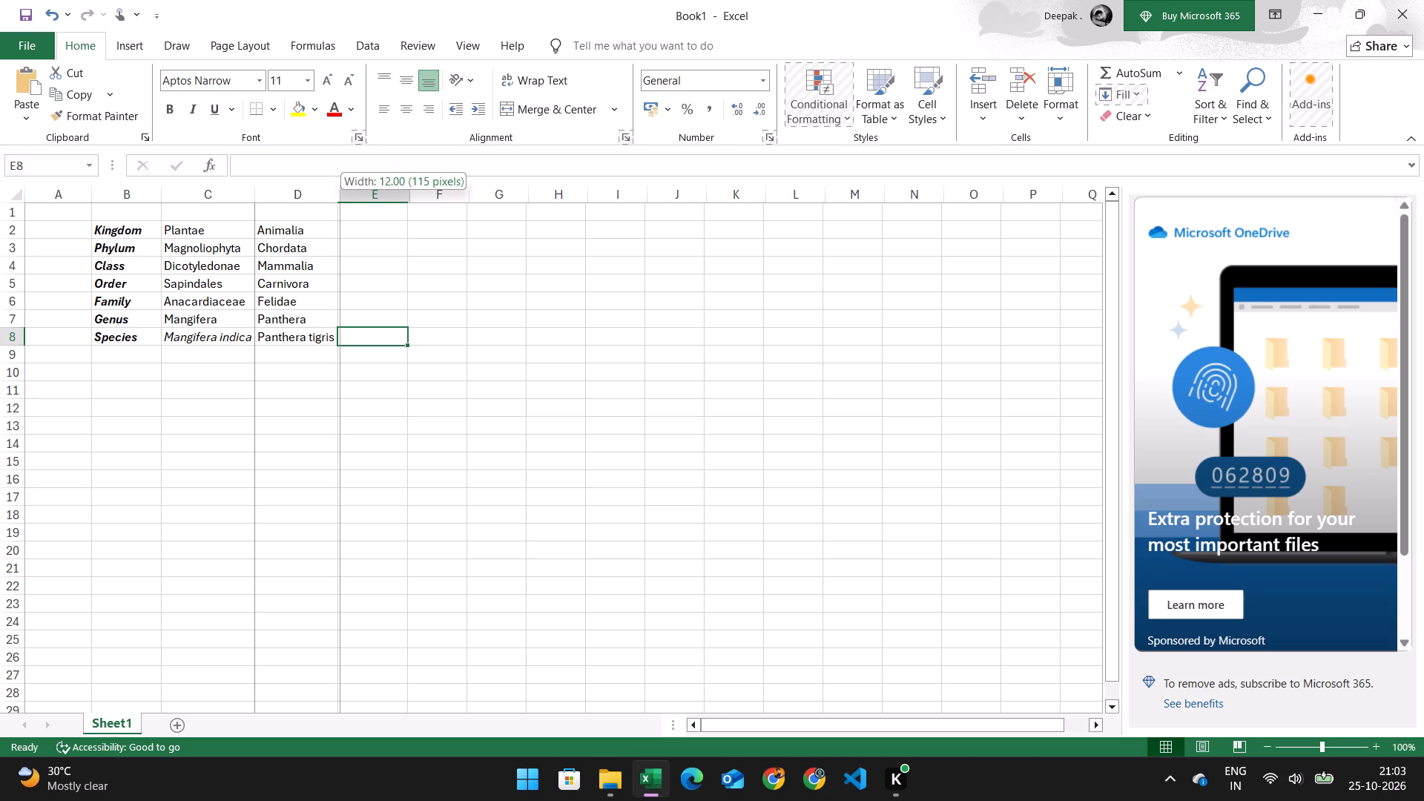
{"action": "left_click_drag", "start_coordinate": [342, 206], "coordinate": [344, 210]}
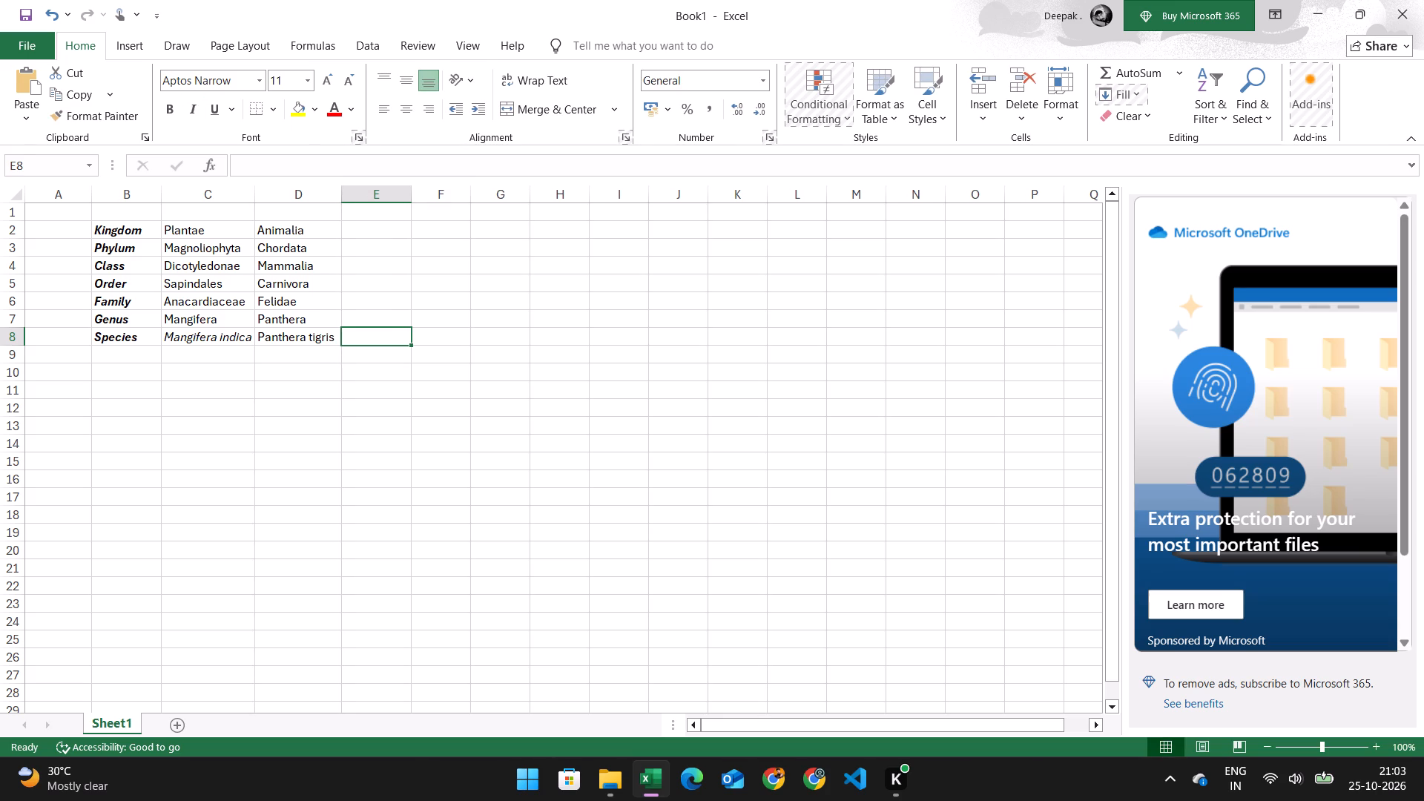
Italicize the species name Panthera tigris in cell D8.
{"action": "double_click", "coordinate": [300, 340]}
{"action": "left_click_drag", "start_coordinate": [358, 334], "coordinate": [297, 348]}
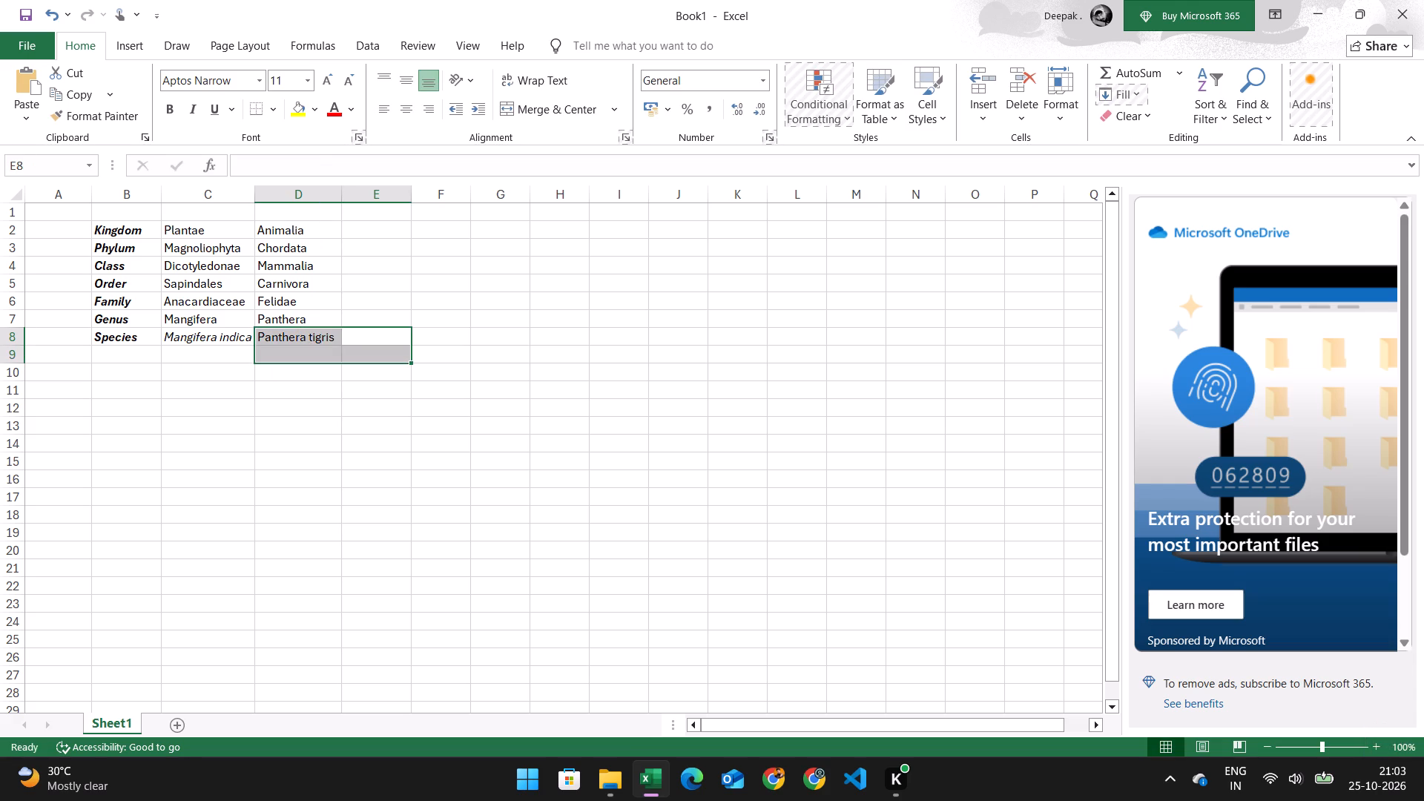
{"action": "left_click", "coordinate": [404, 376]}
{"action": "left_click", "coordinate": [280, 332]}
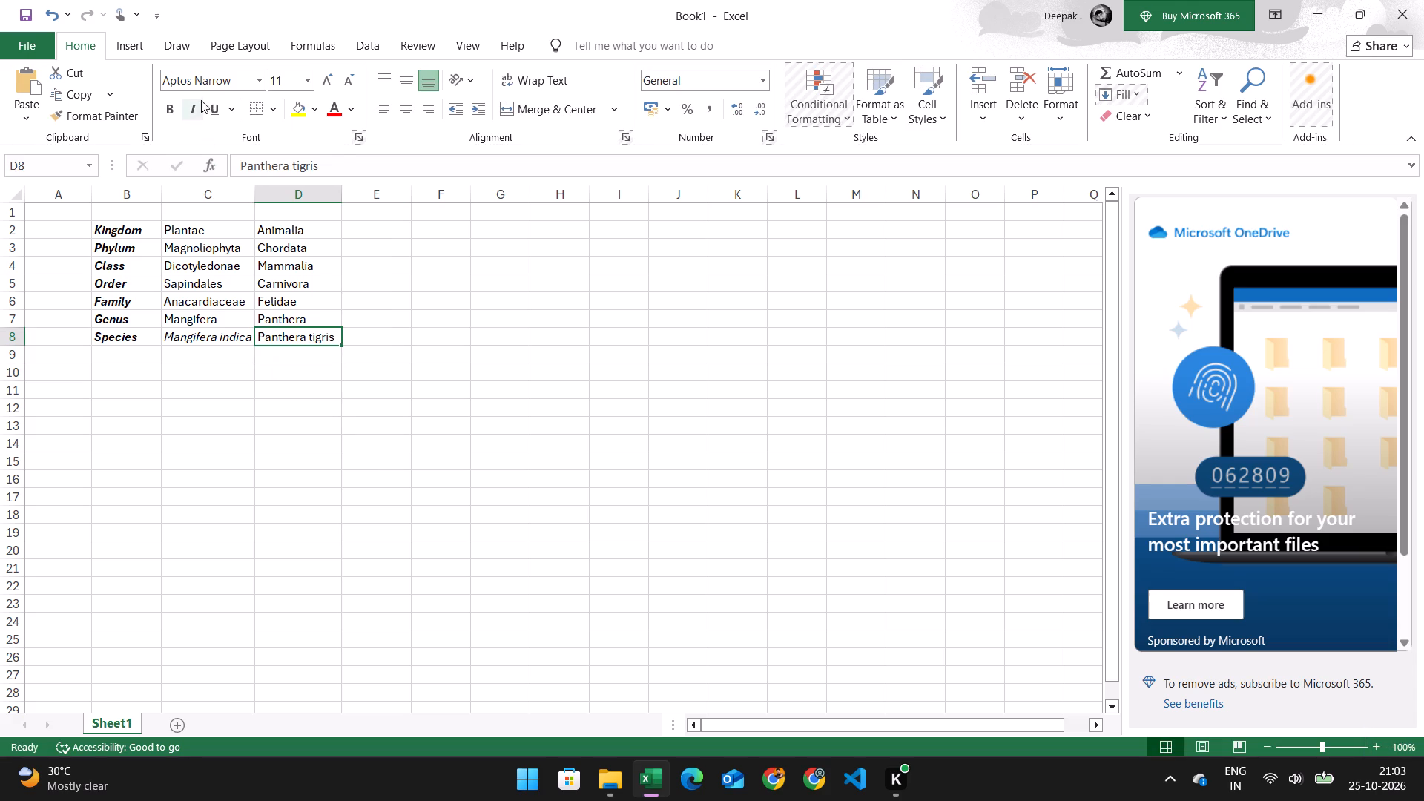
{"action": "left_click", "coordinate": [183, 108]}
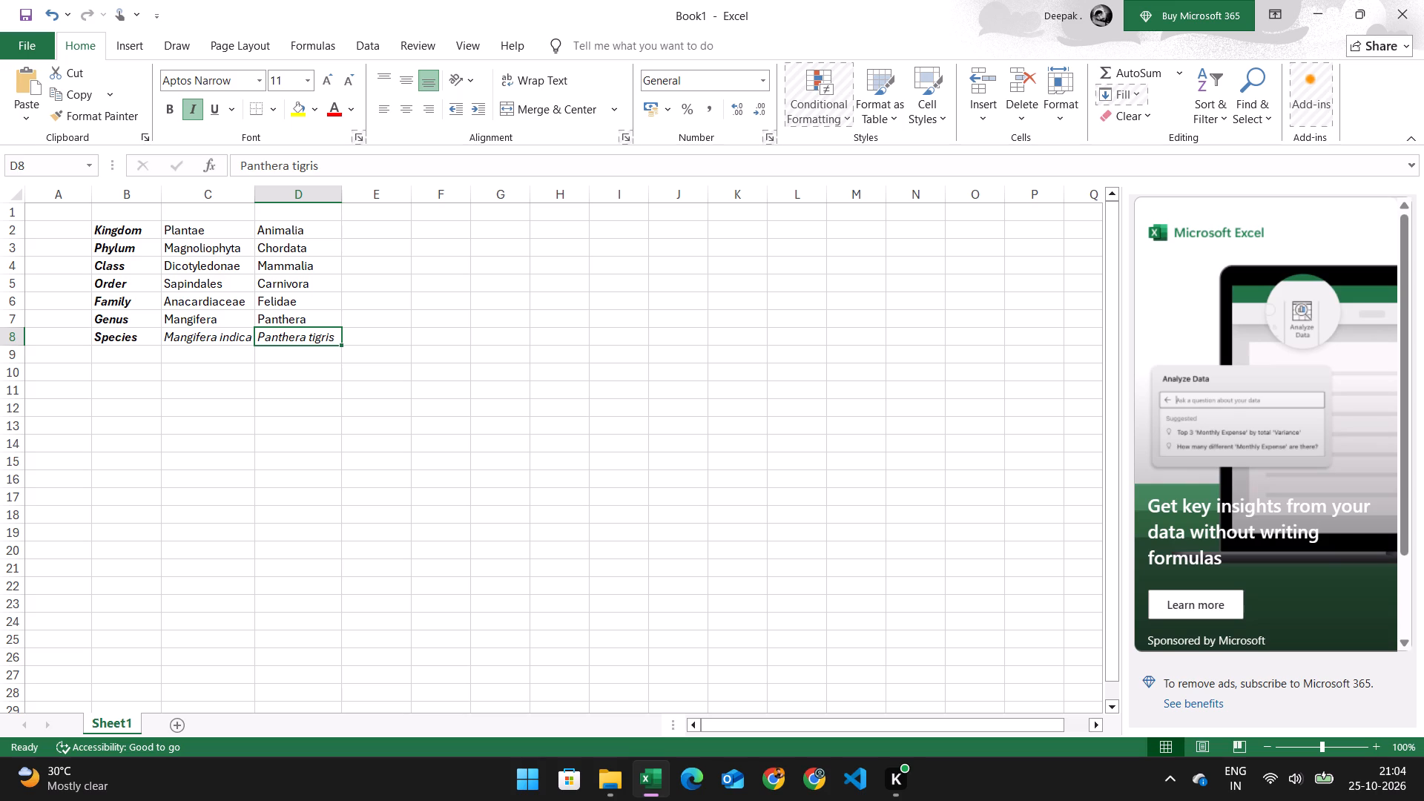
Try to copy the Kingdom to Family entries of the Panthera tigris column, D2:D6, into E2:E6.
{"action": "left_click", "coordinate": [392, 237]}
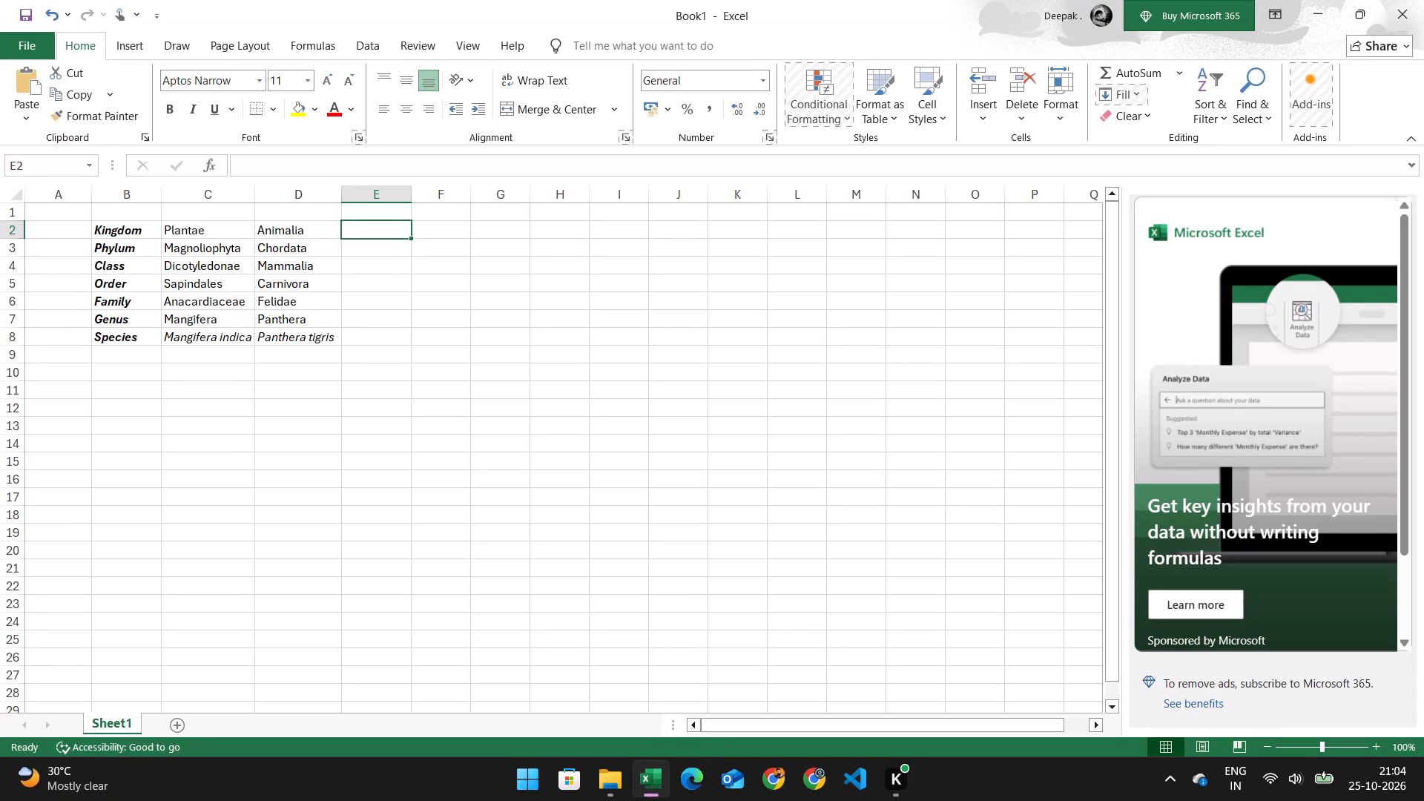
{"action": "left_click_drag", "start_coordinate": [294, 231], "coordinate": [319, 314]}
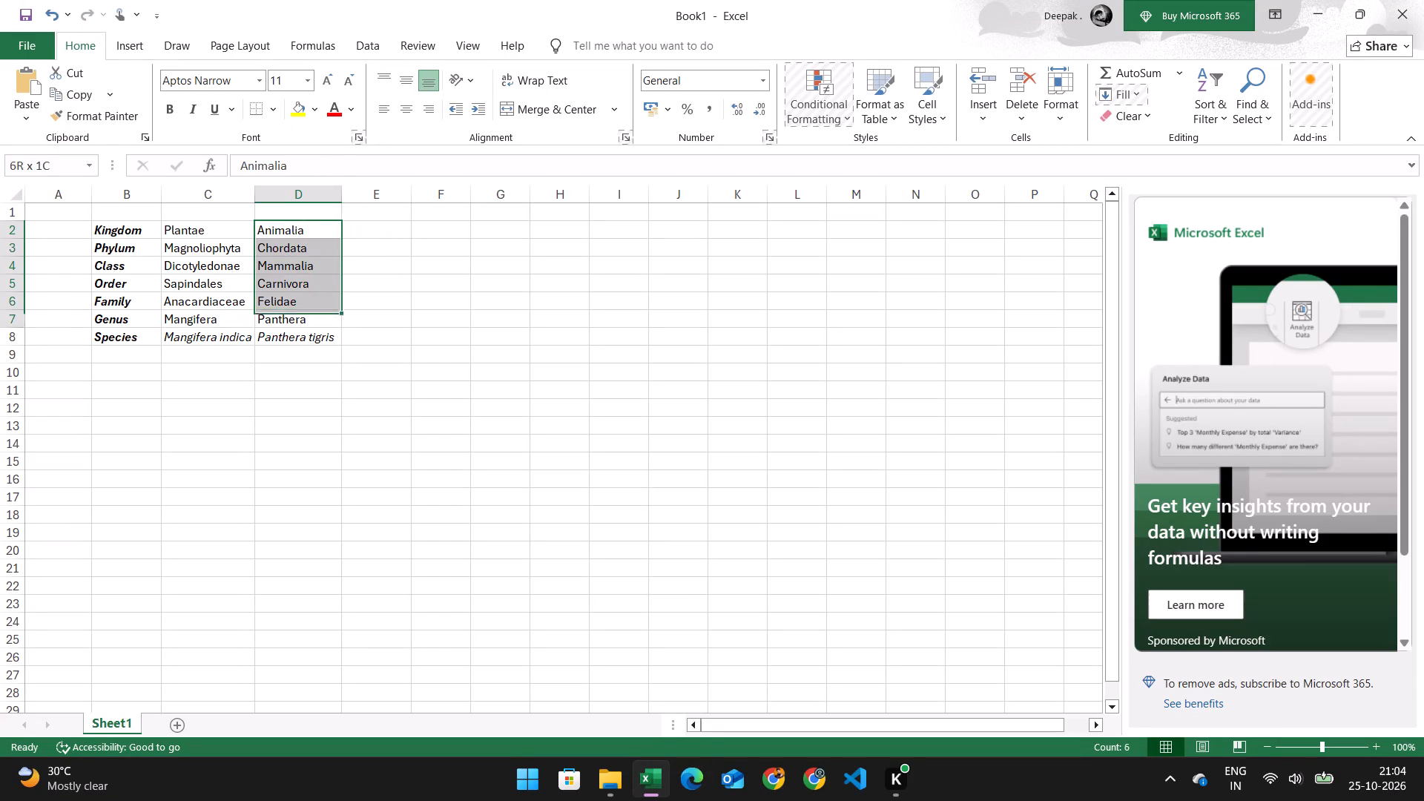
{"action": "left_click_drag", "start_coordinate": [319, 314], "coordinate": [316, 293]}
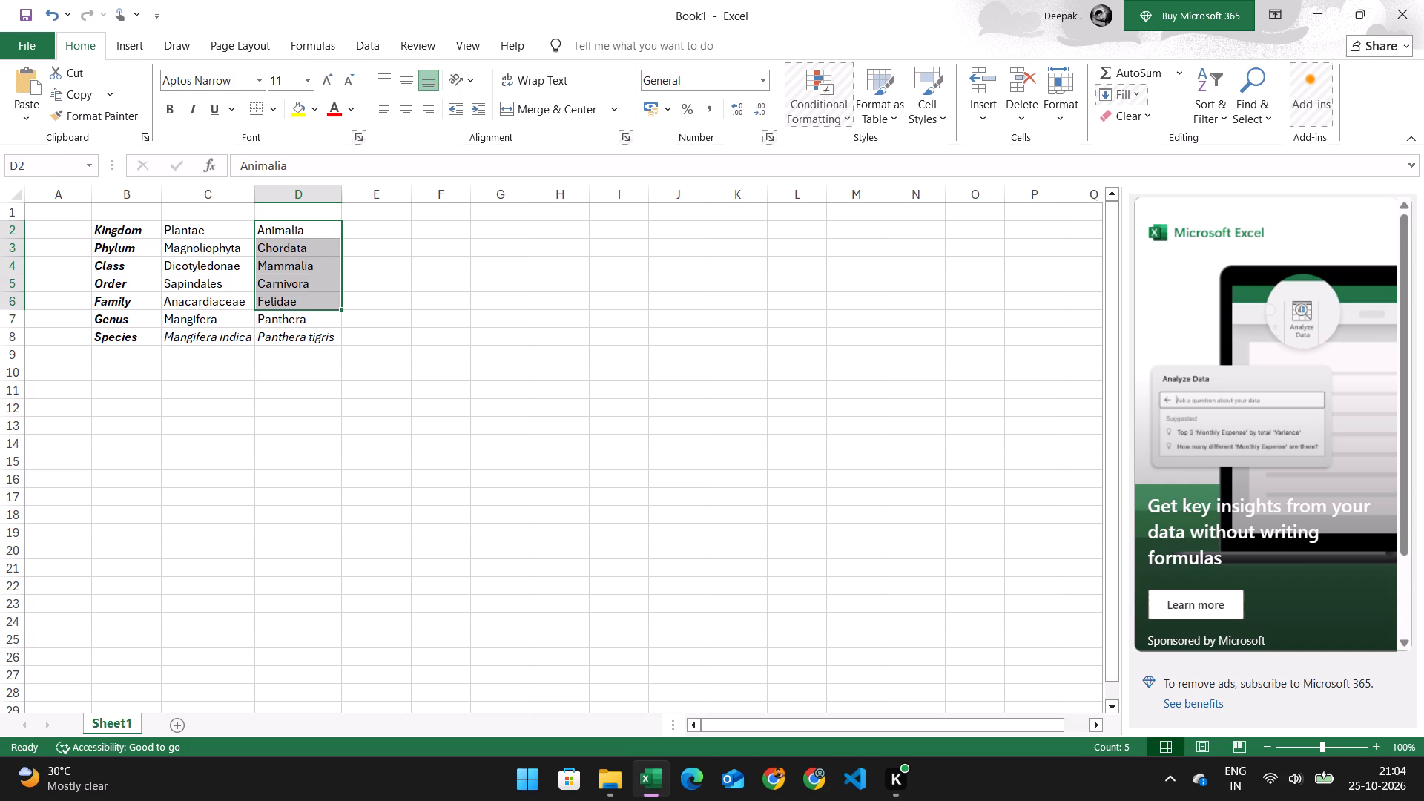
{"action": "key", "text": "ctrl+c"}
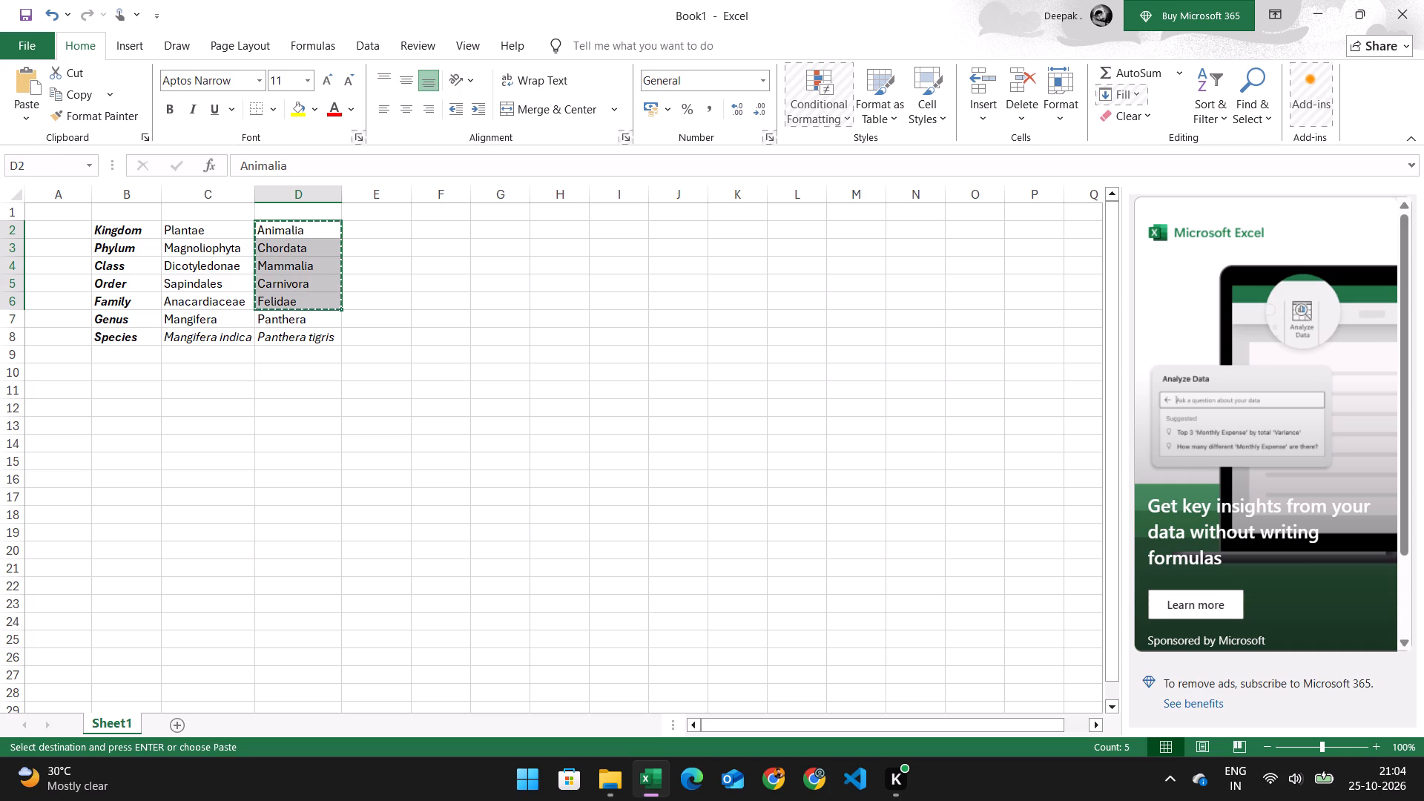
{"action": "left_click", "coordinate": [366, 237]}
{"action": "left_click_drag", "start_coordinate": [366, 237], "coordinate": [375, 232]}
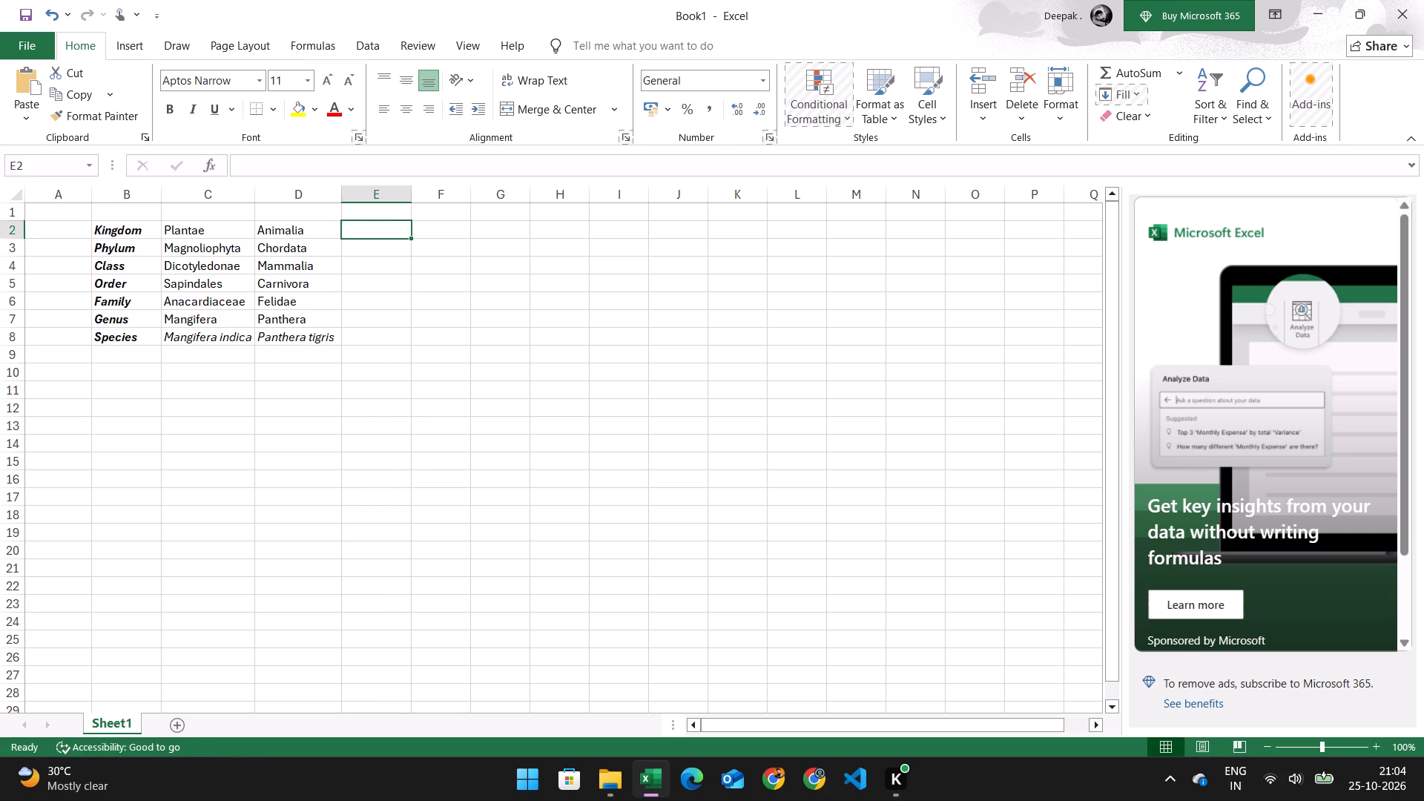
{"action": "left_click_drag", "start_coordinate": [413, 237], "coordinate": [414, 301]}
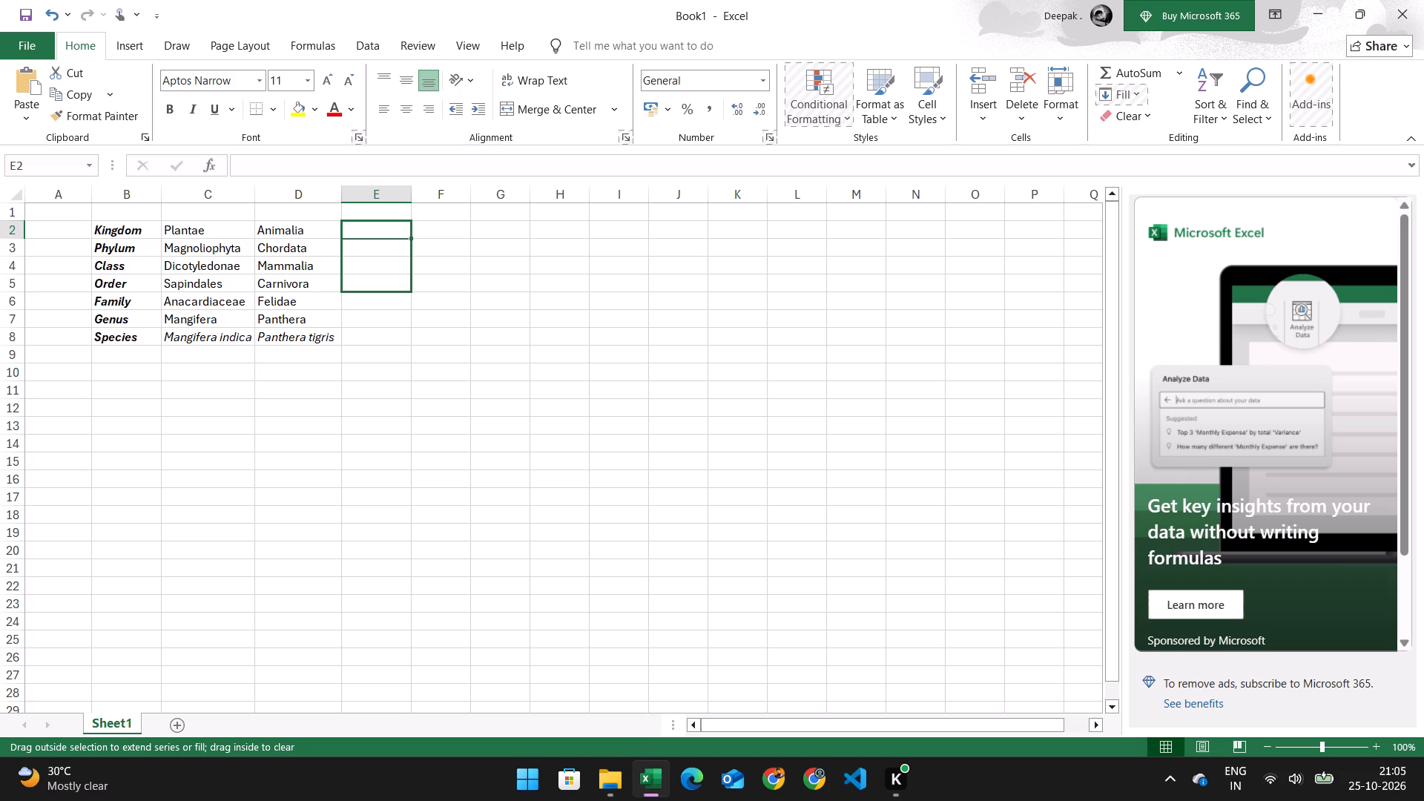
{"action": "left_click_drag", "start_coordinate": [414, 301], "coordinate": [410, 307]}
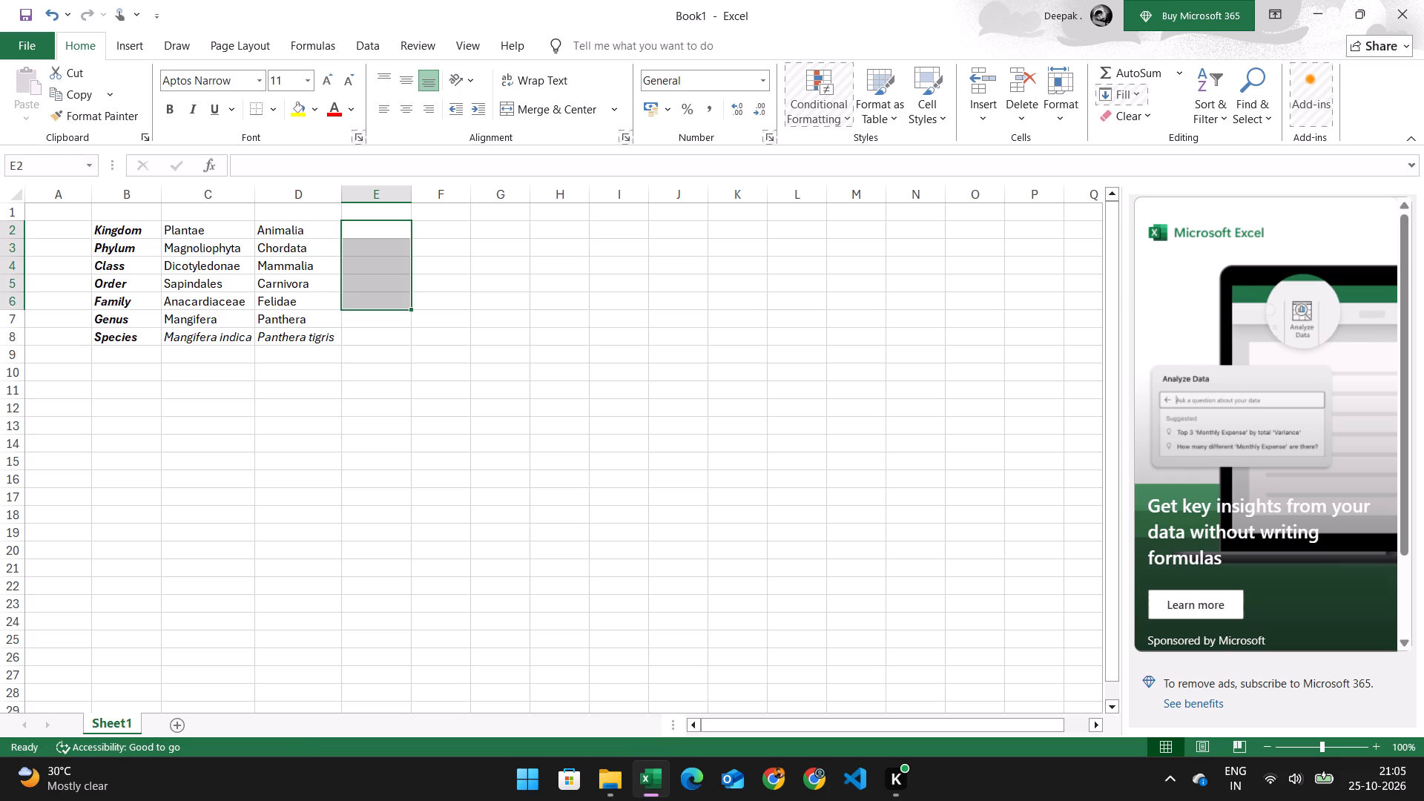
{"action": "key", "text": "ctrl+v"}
Copy the Kingdom to Family entries from D2:D6 into E2:E6 for another animal of the same family.
{"action": "left_click", "coordinate": [289, 226]}
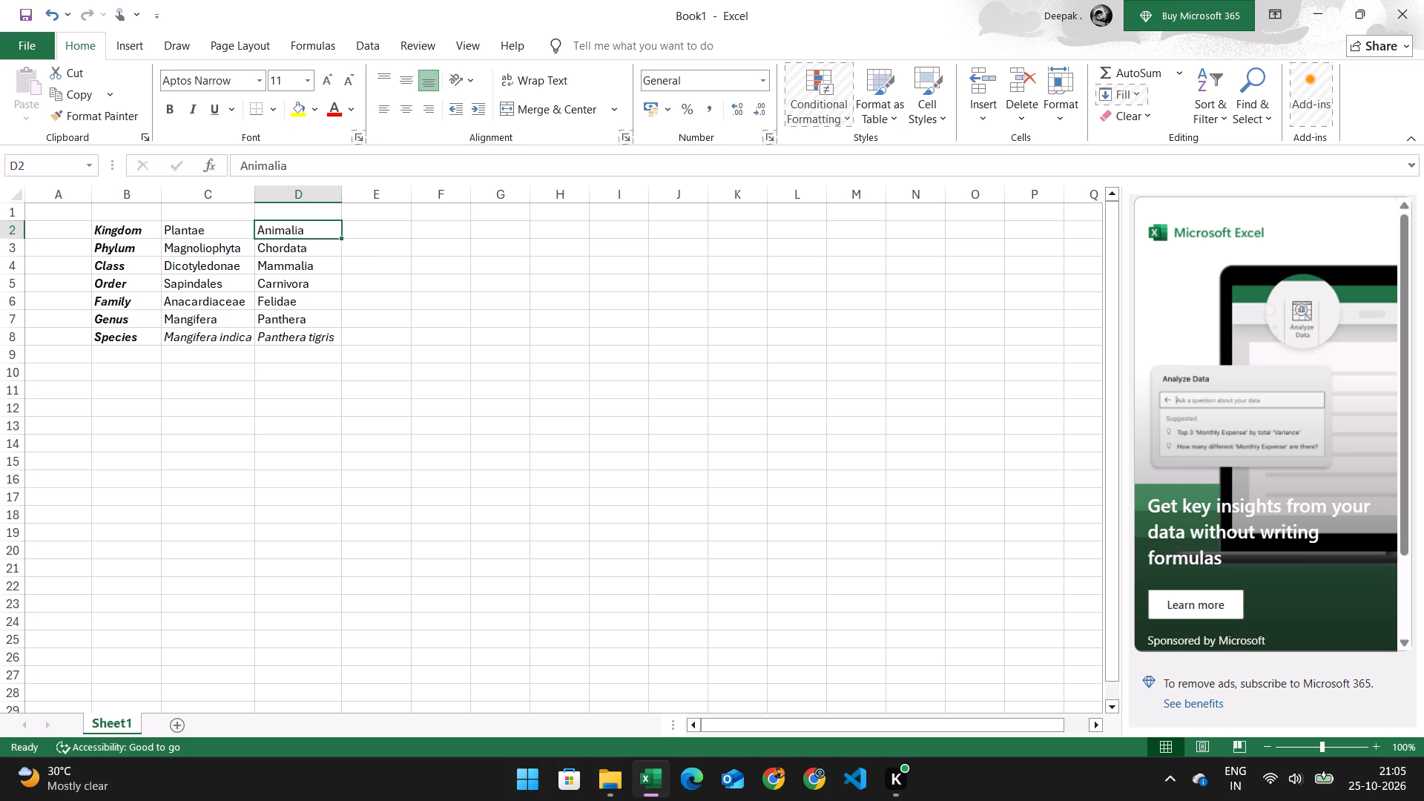
{"action": "left_click_drag", "start_coordinate": [289, 226], "coordinate": [302, 302]}
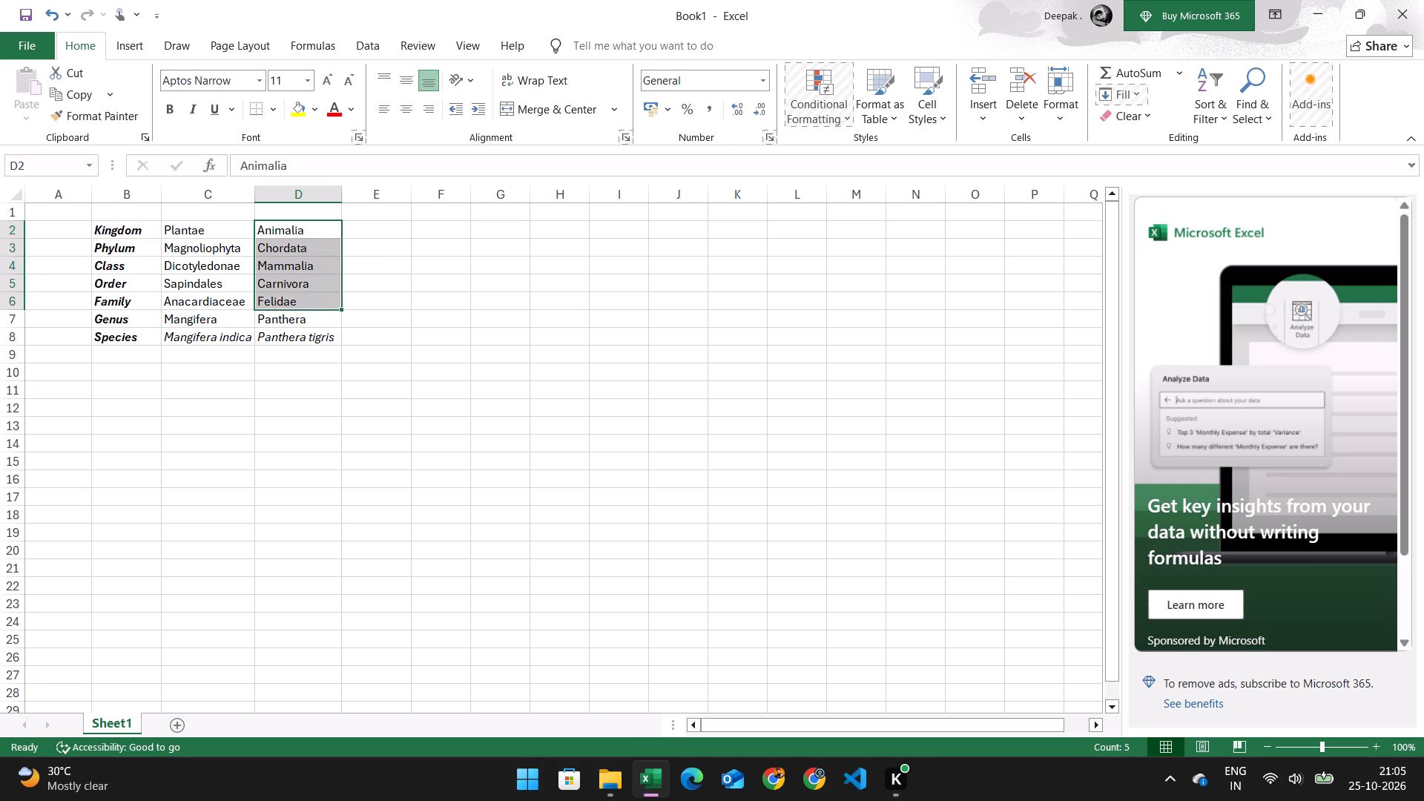
{"action": "key", "text": "ctrl+c"}
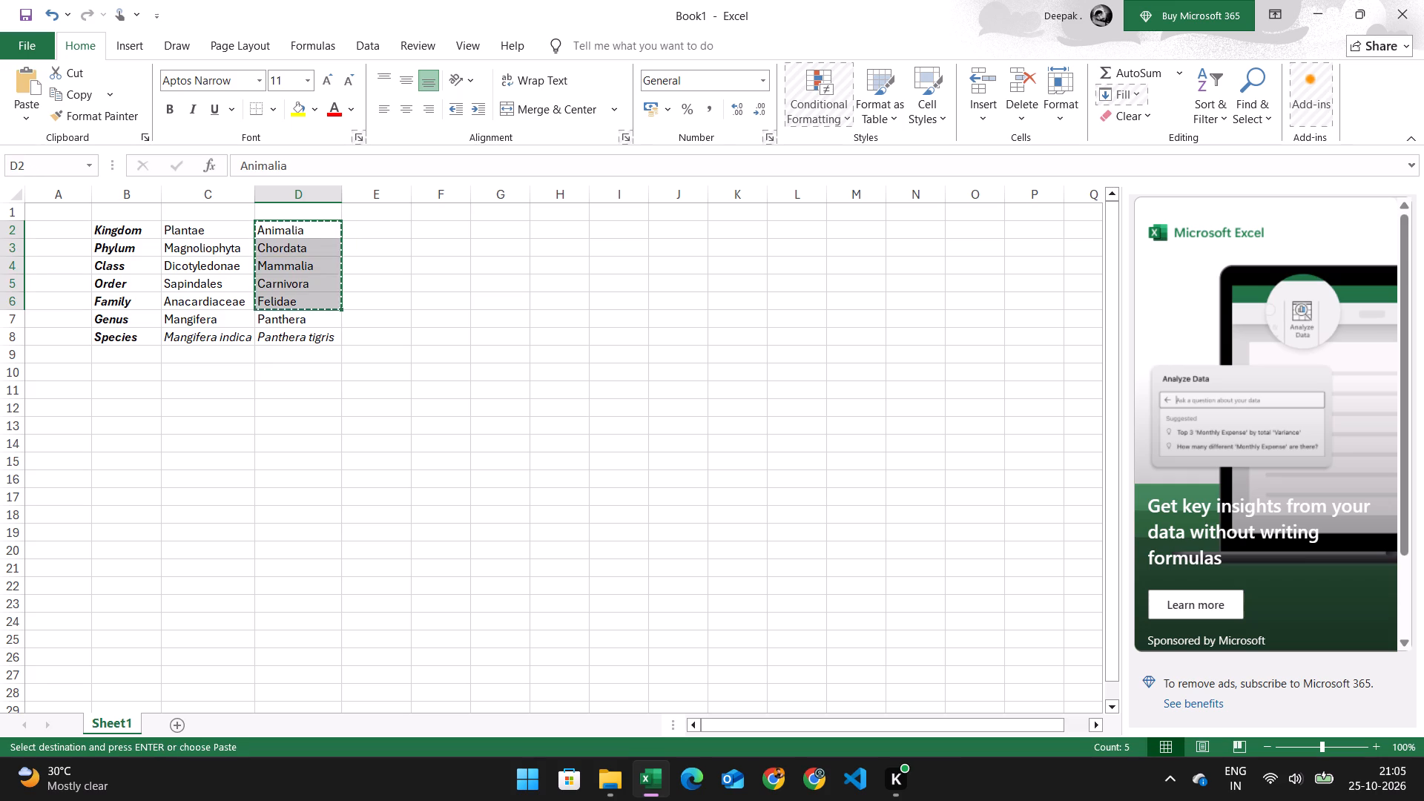
{"action": "left_click_drag", "start_coordinate": [369, 231], "coordinate": [378, 303]}
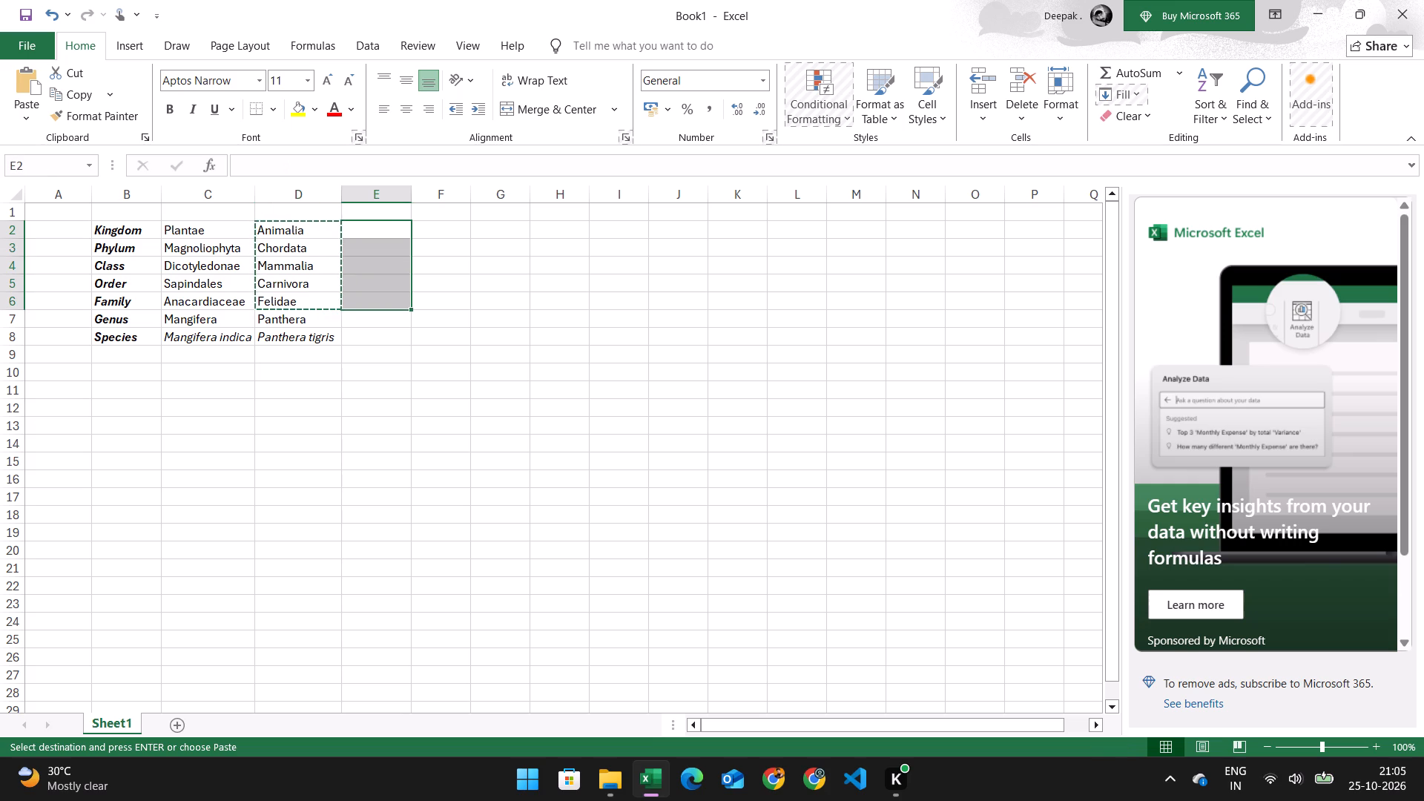
{"action": "key", "text": "ctrl+v"}
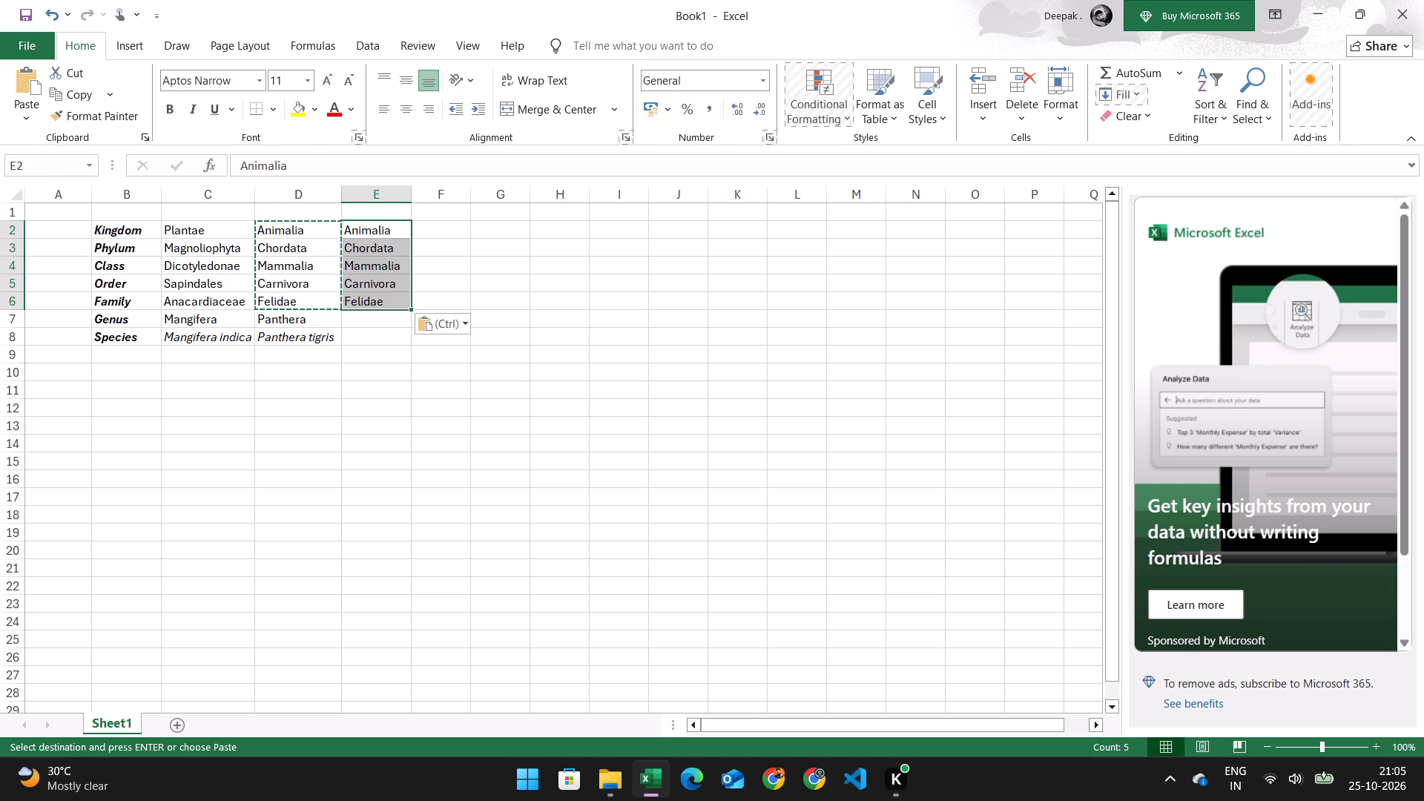
Complete column E with Felis as the Genus in E7 and Felis catus as the Species in E8.
{"action": "left_click", "coordinate": [383, 320]}
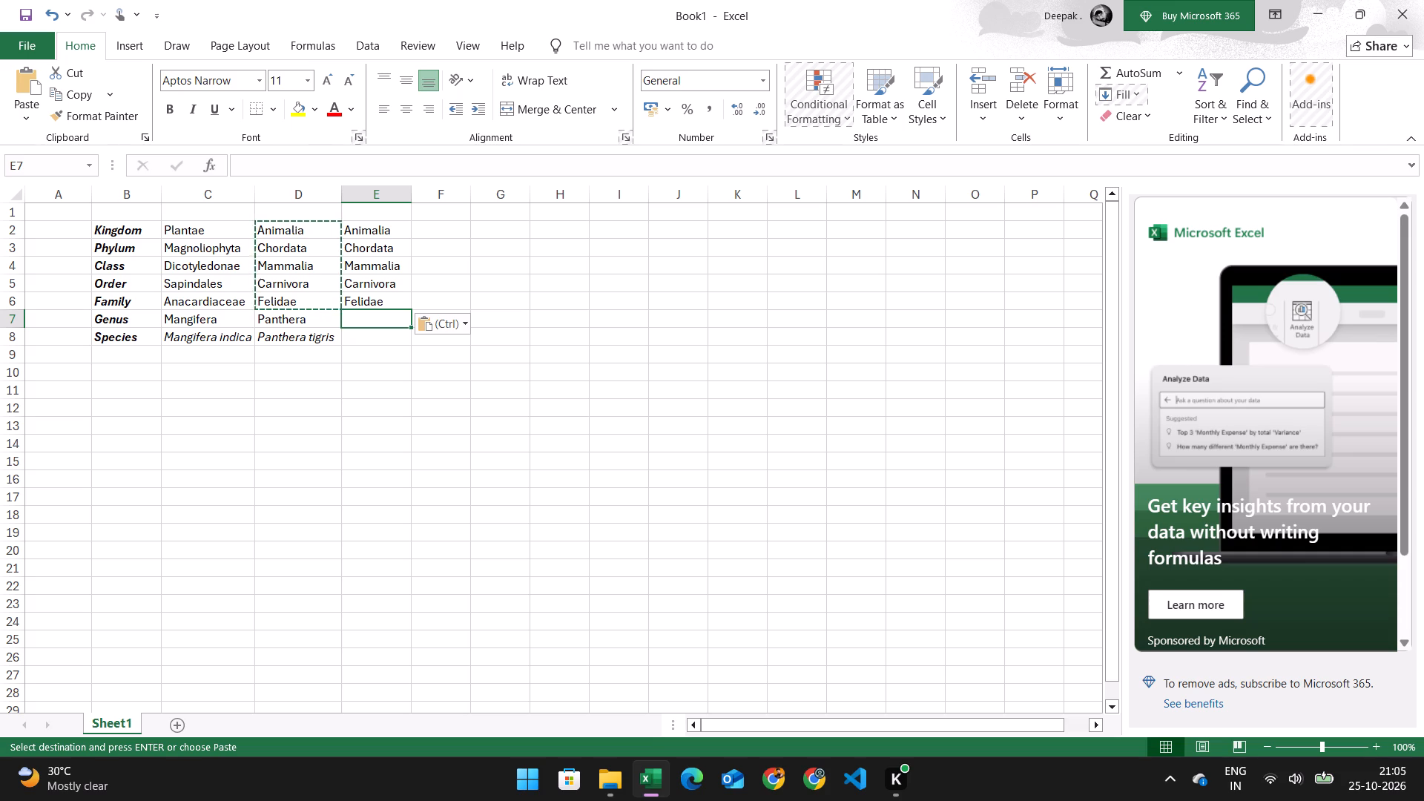
{"action": "key", "text": "shift+f"}
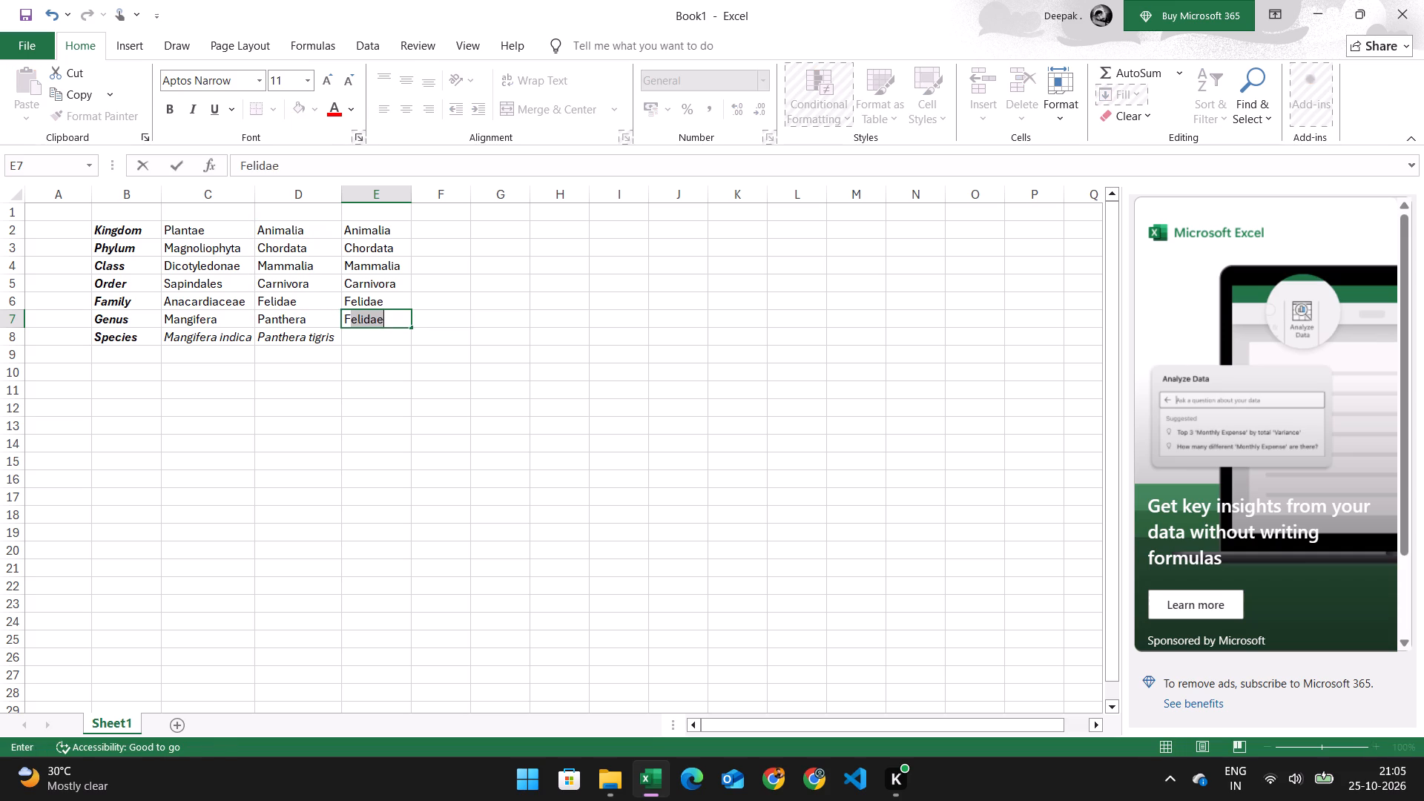
{"action": "key", "text": "e"}
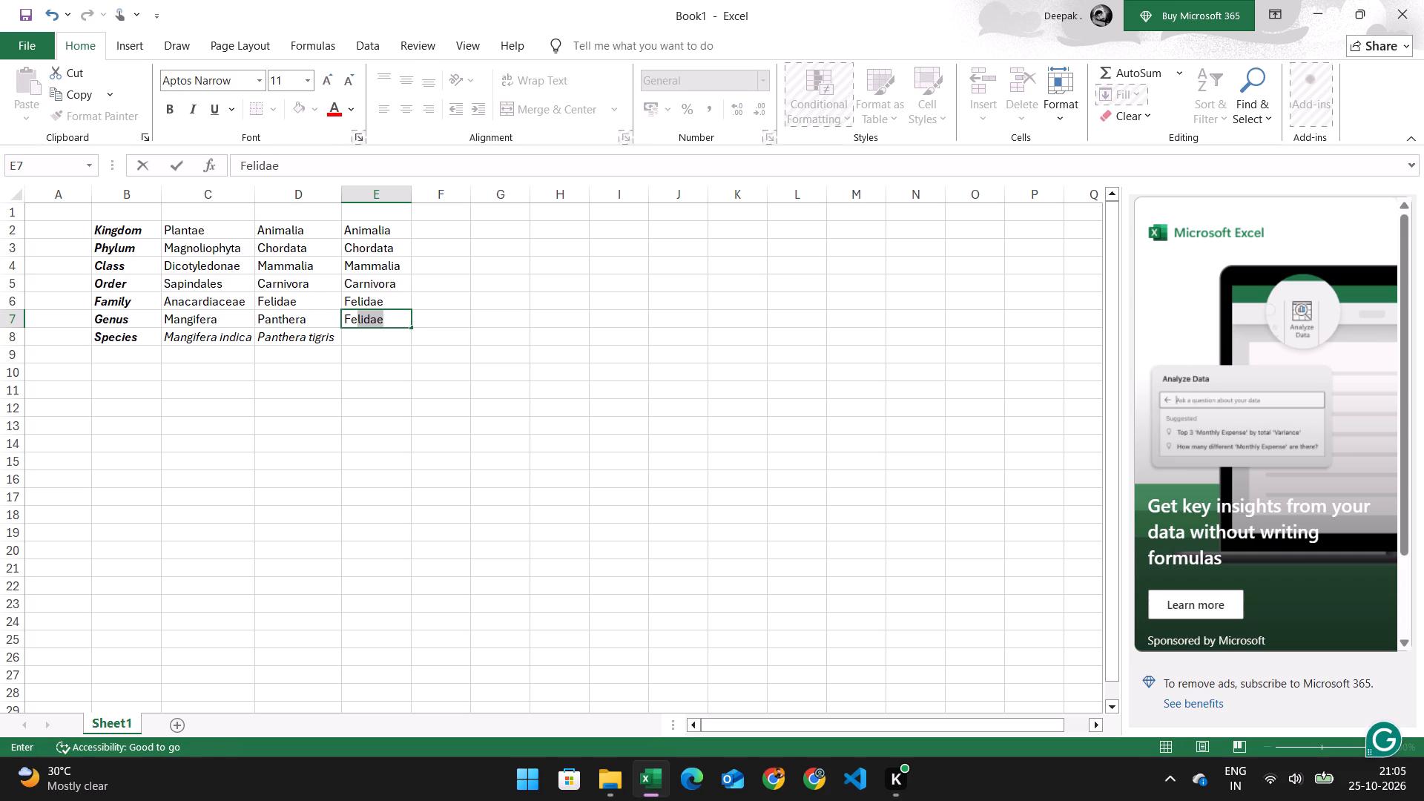
{"action": "type", "text": "lis"}
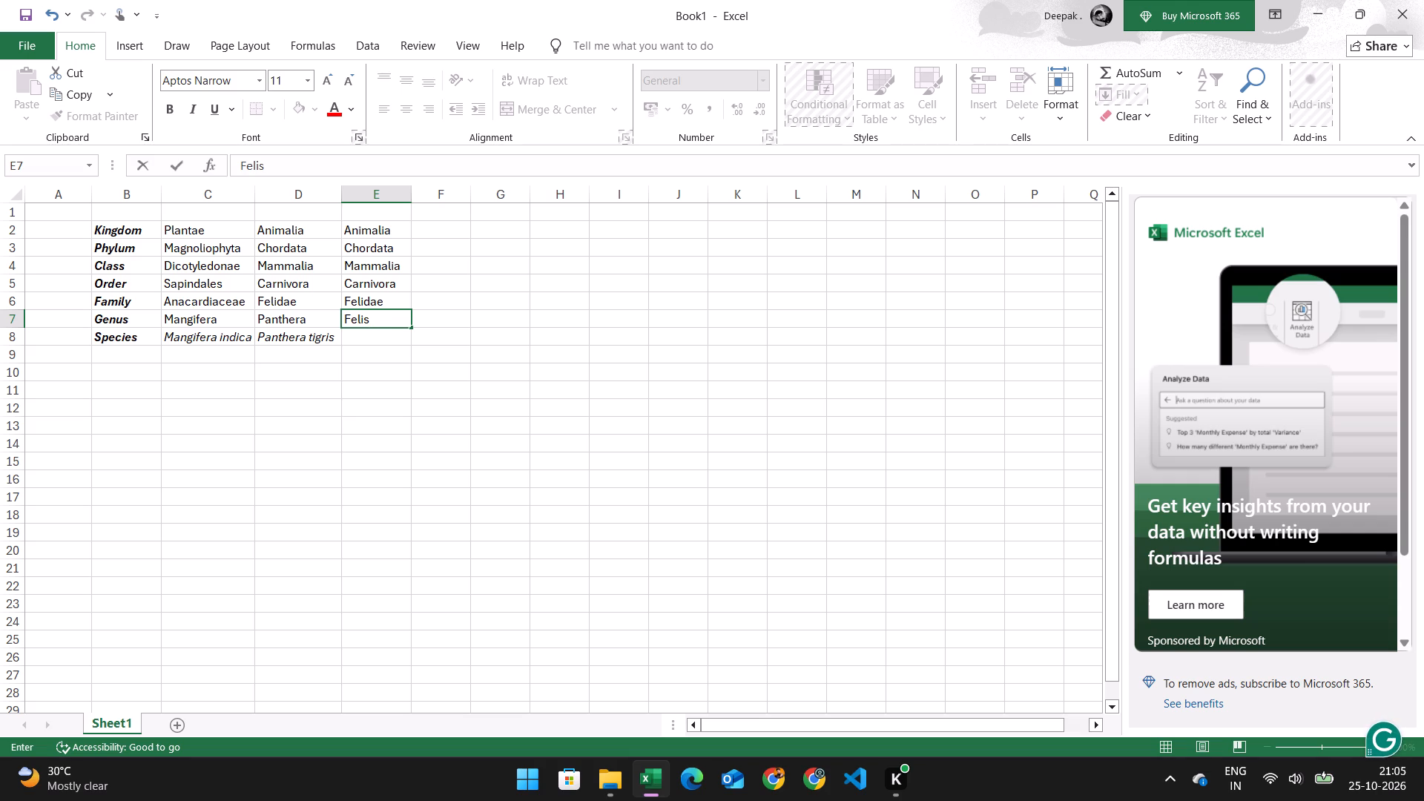
{"action": "key", "text": "Return"}
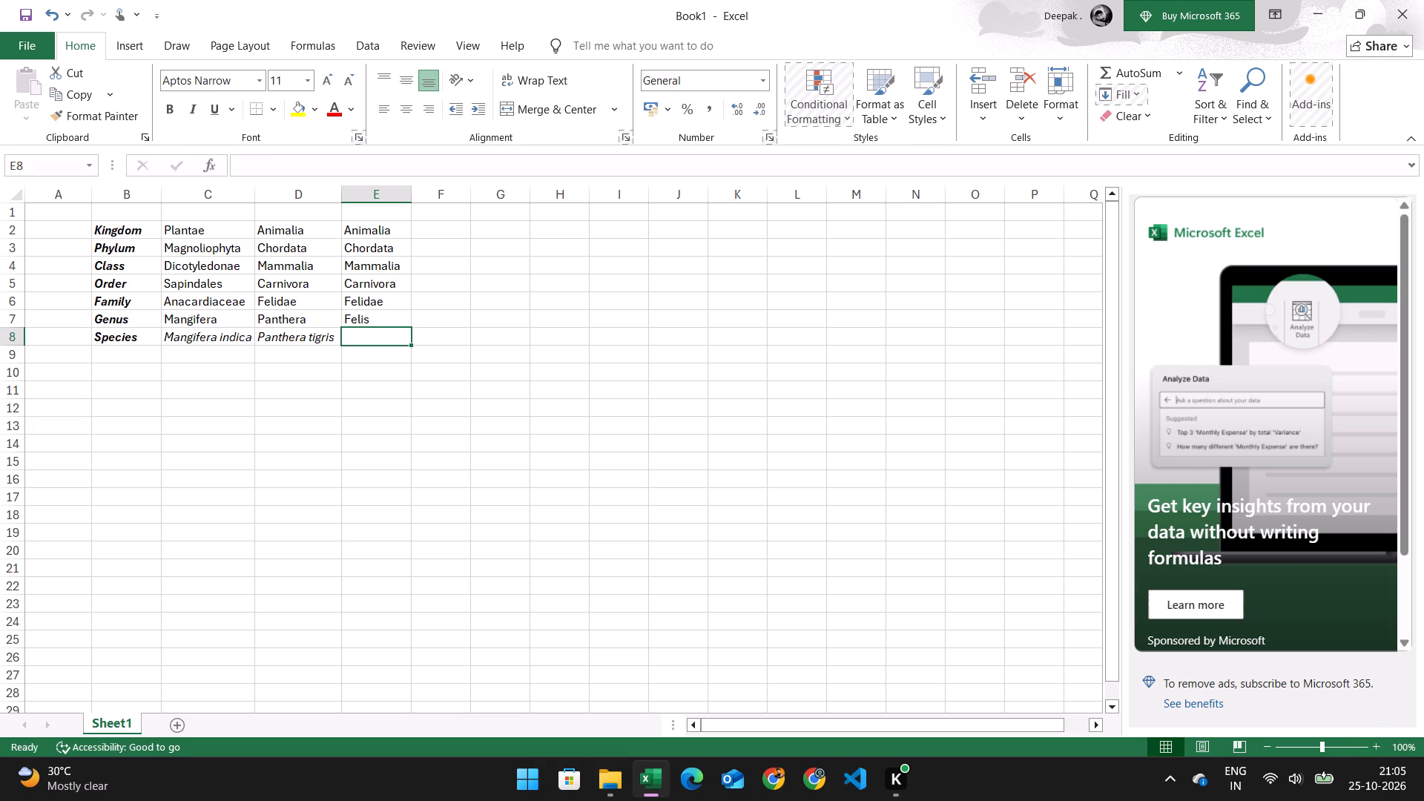
{"action": "type", "text": "Felis catus"}
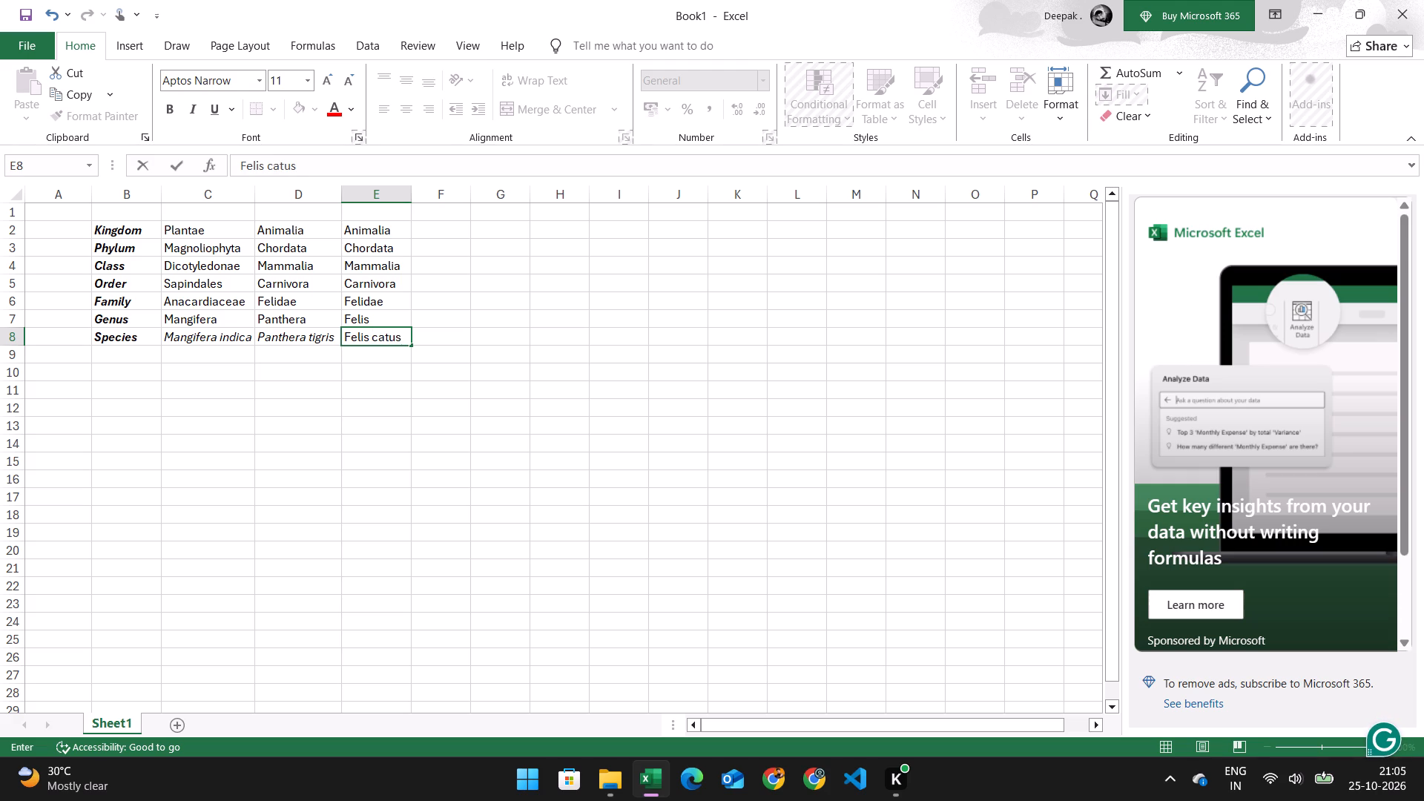
{"action": "left_click", "coordinate": [421, 389]}
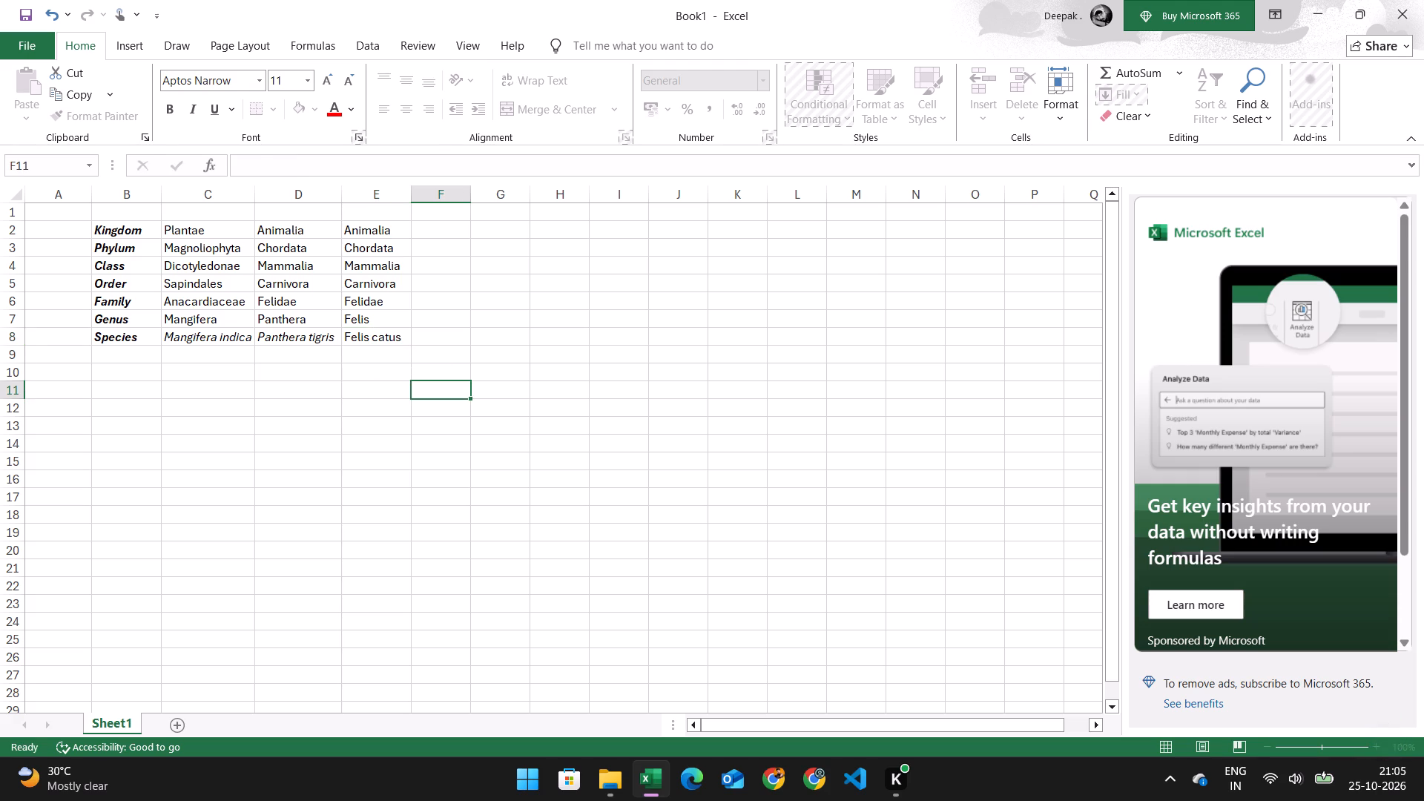
Italicize the species name Felis catus in cell E8.
{"action": "left_click", "coordinate": [386, 334]}
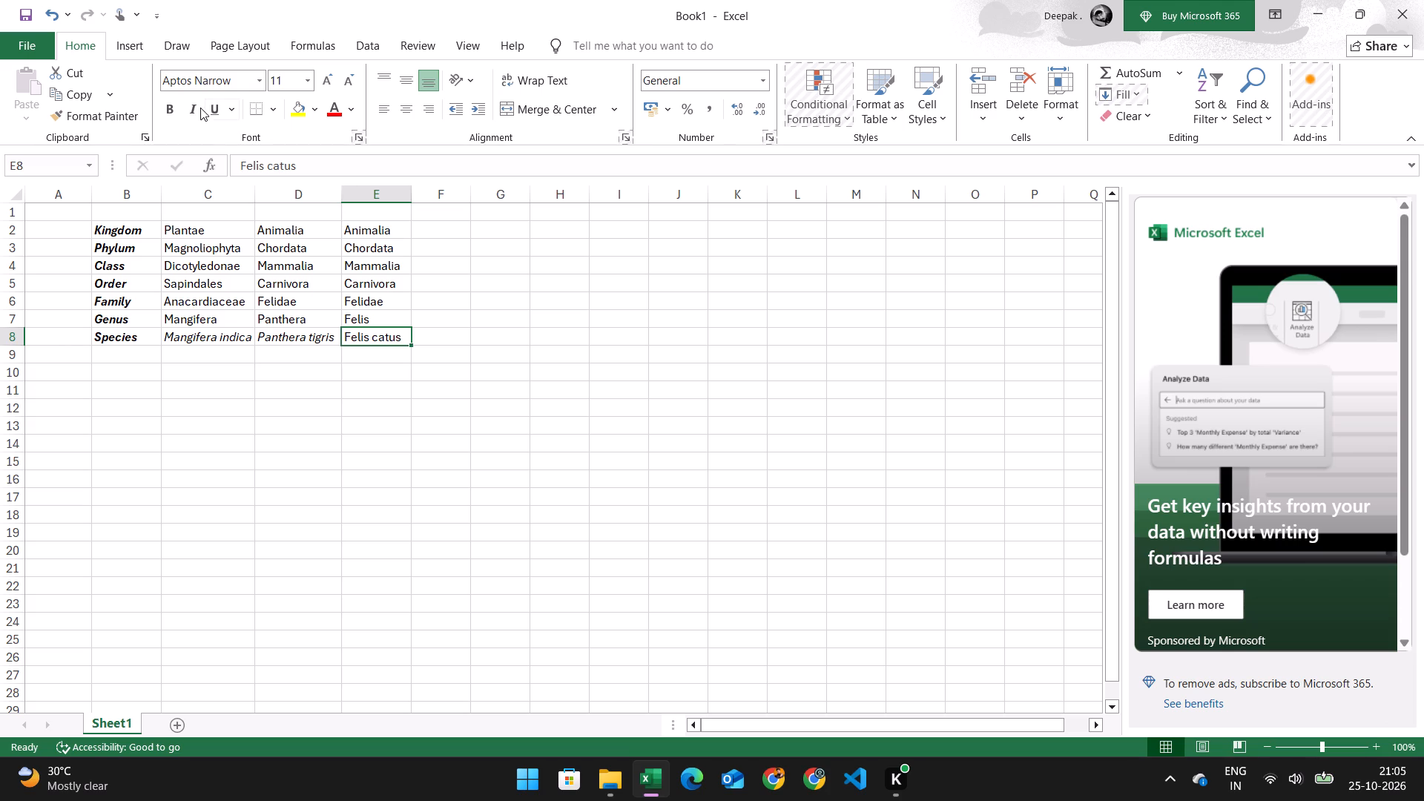
{"action": "left_click", "coordinate": [198, 105]}
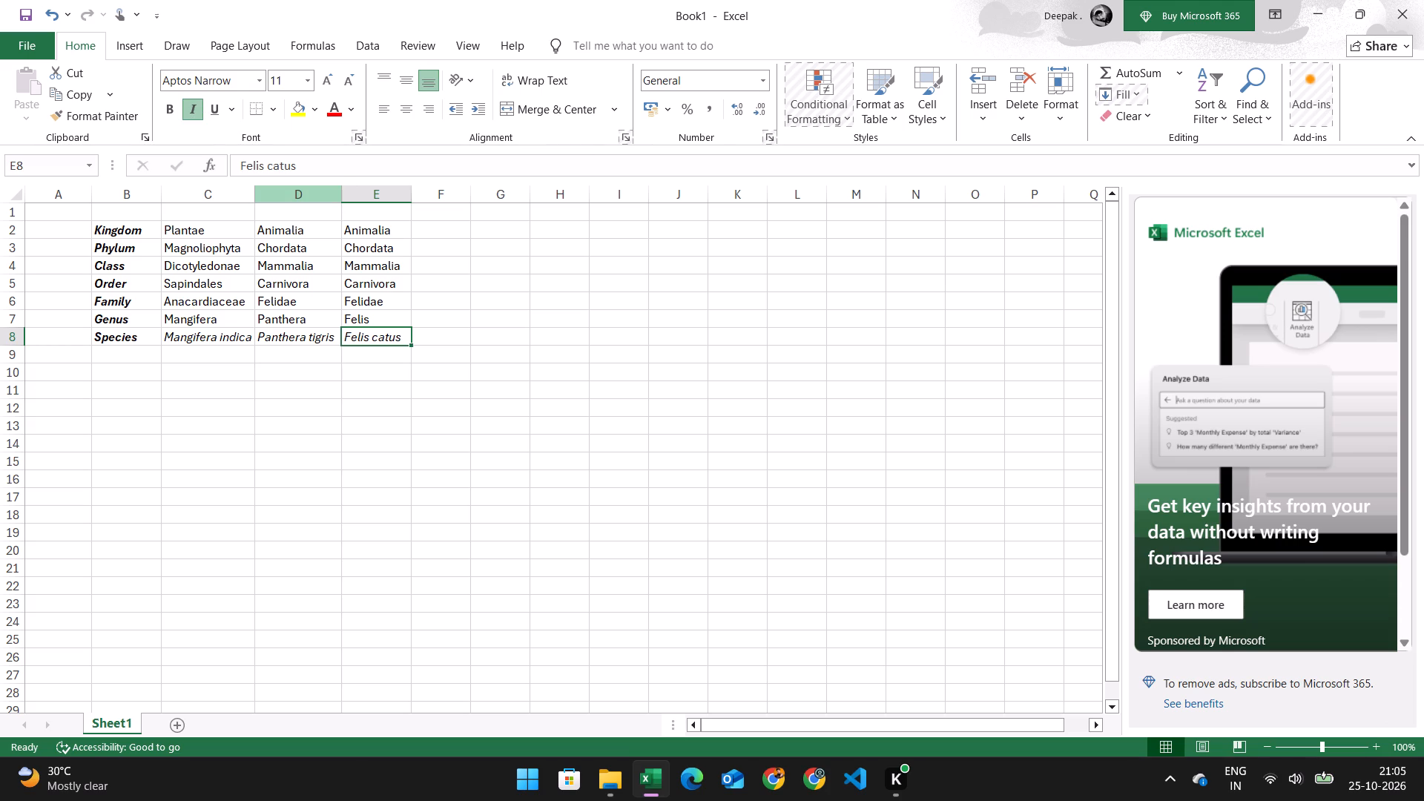
Italicize the genus names Mangifera, Panthera and Felis in cells C7:E7.
{"action": "left_click_drag", "start_coordinate": [238, 323], "coordinate": [346, 316]}
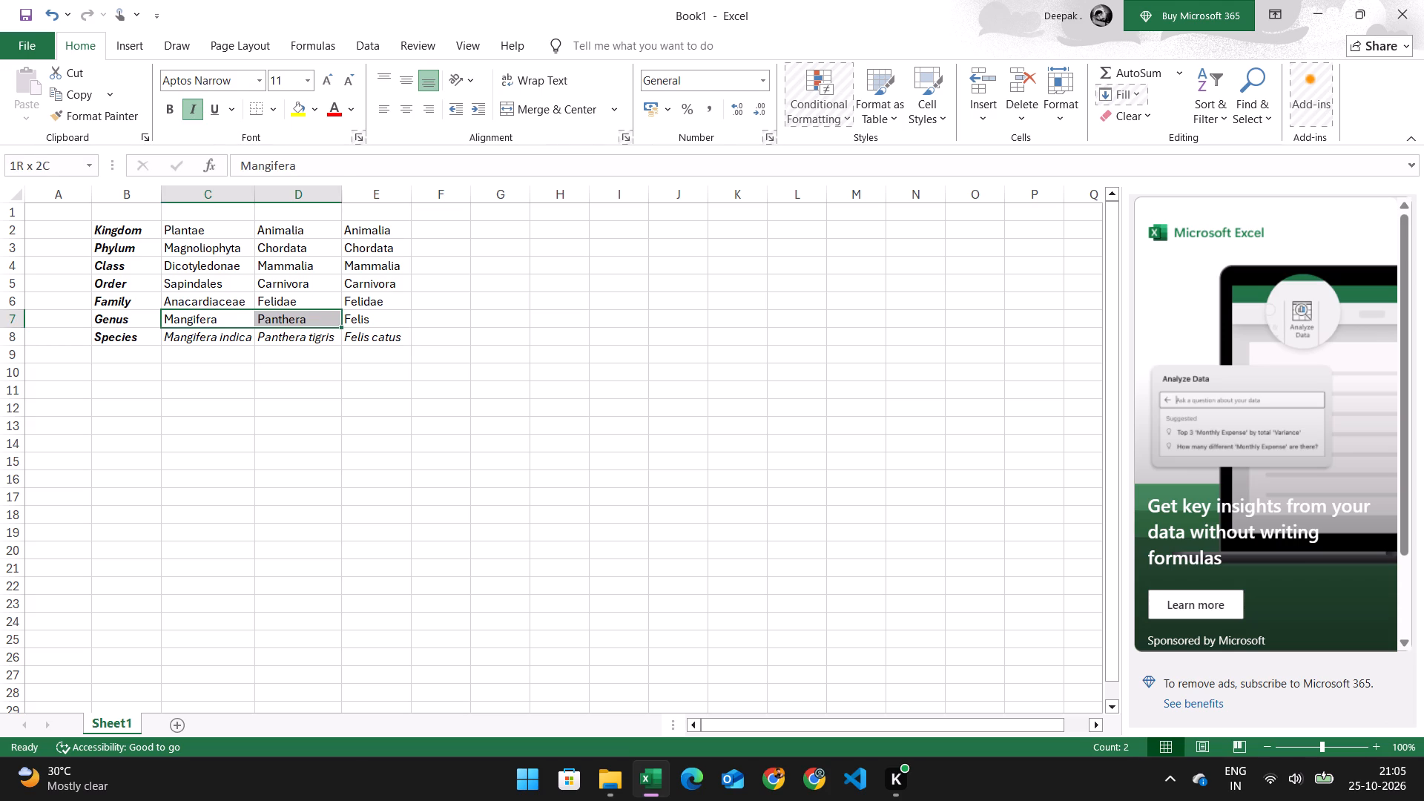
{"action": "left_click_drag", "start_coordinate": [346, 316], "coordinate": [360, 317]}
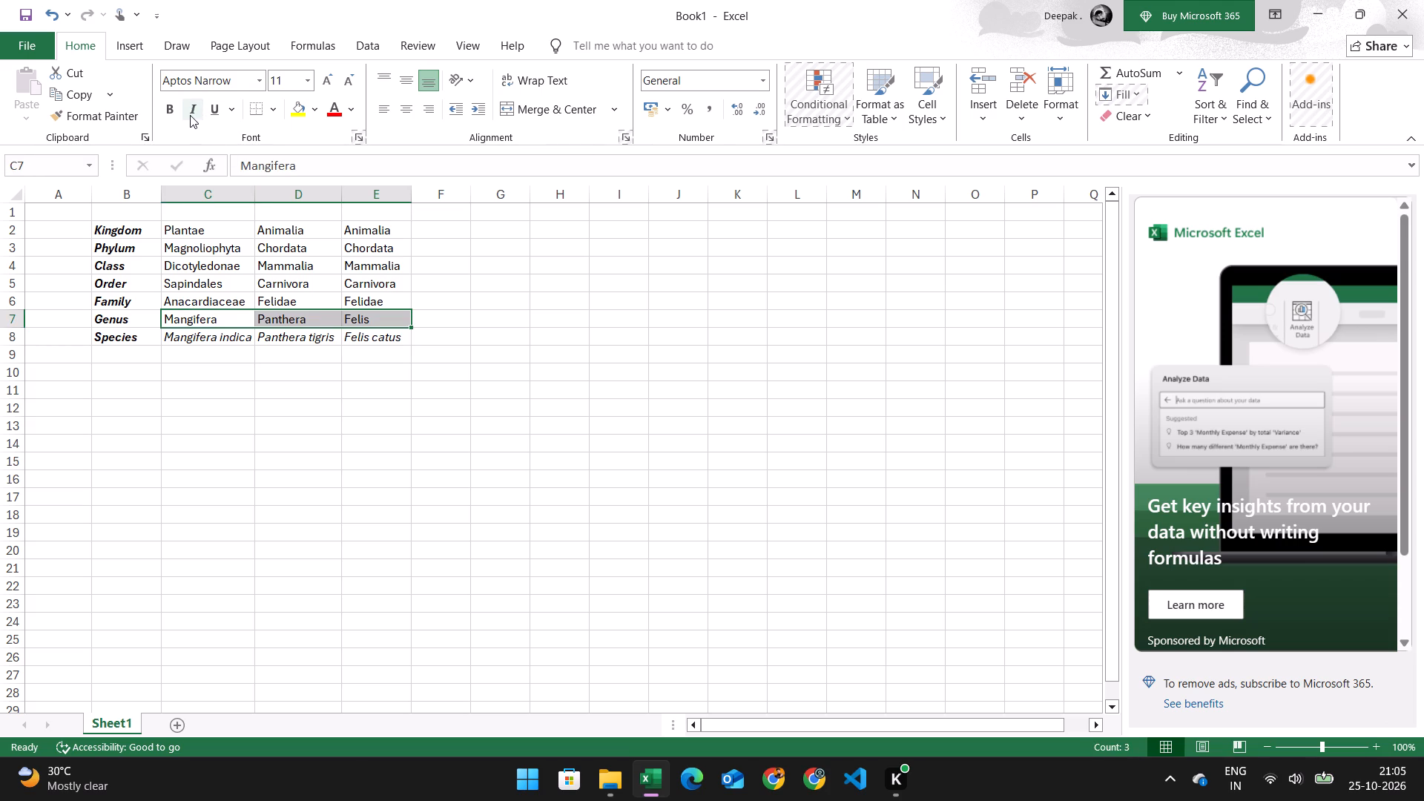
{"action": "left_click", "coordinate": [190, 115]}
{"action": "left_click", "coordinate": [350, 475]}
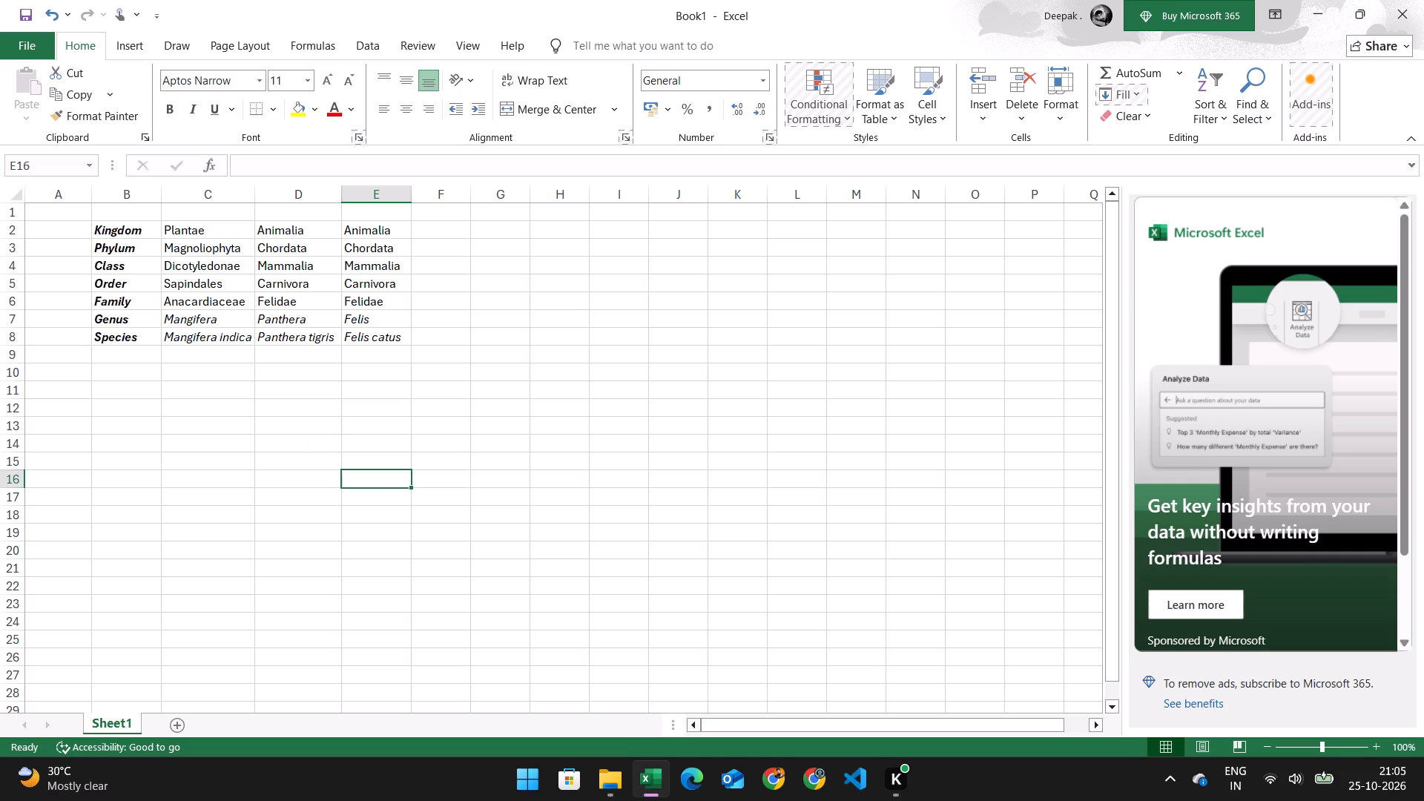
{"action": "left_click", "coordinate": [475, 398]}
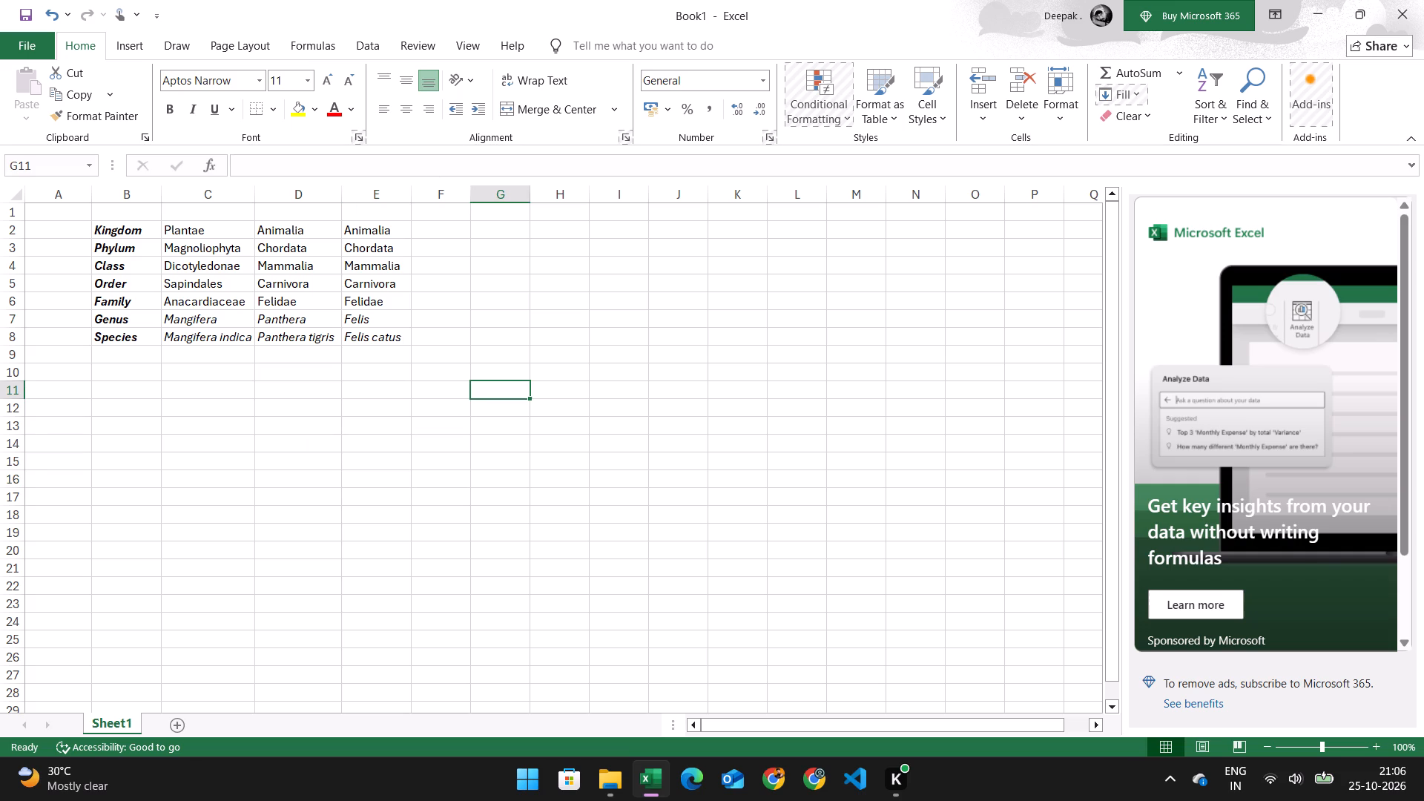
Start a new plant column in F with Plantae as the Kingdom in F2 and Angiosperm as the Phylum in F3.
{"action": "left_click", "coordinate": [427, 235]}
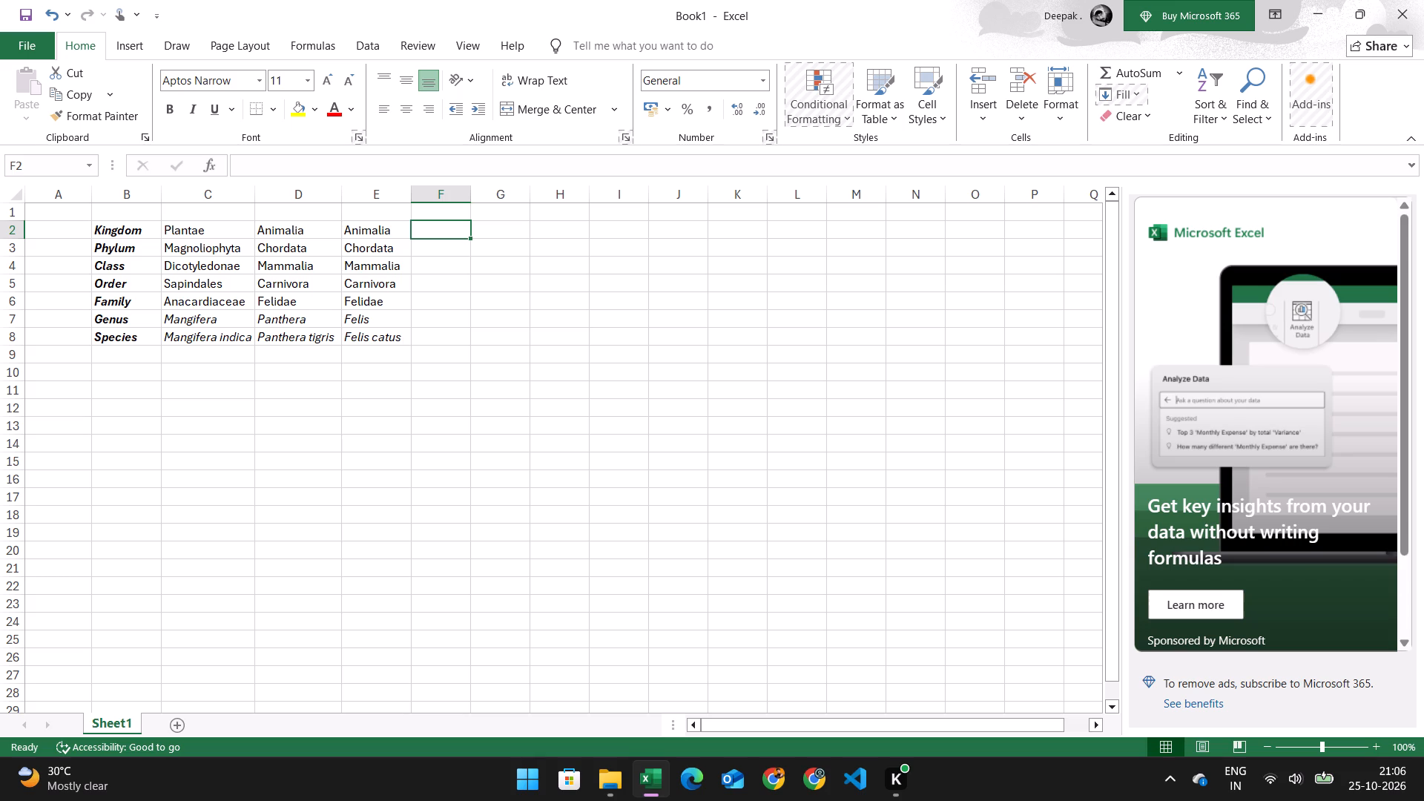
{"action": "type", "text": "Plan"}
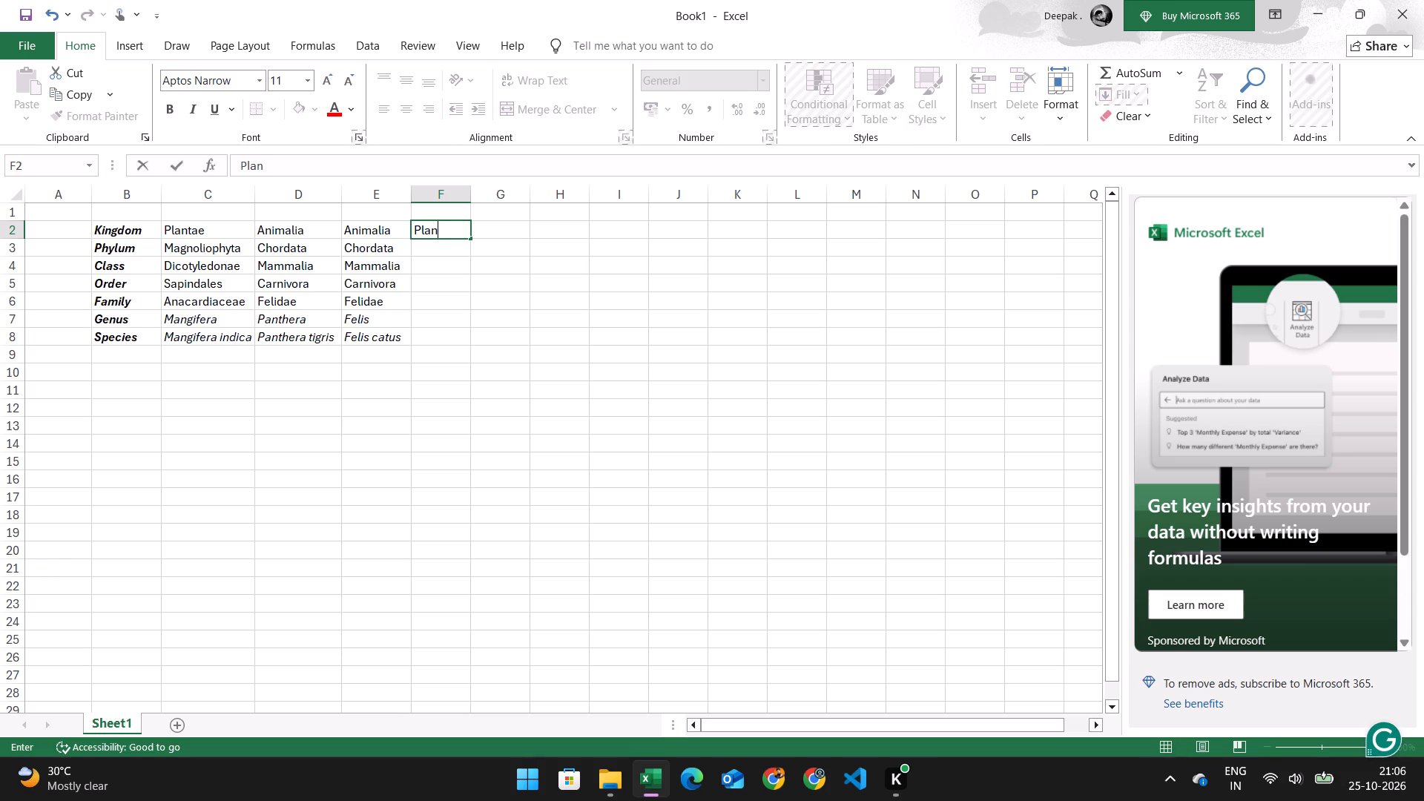
{"action": "type", "text": "tae"}
{"action": "key", "text": "Return"}
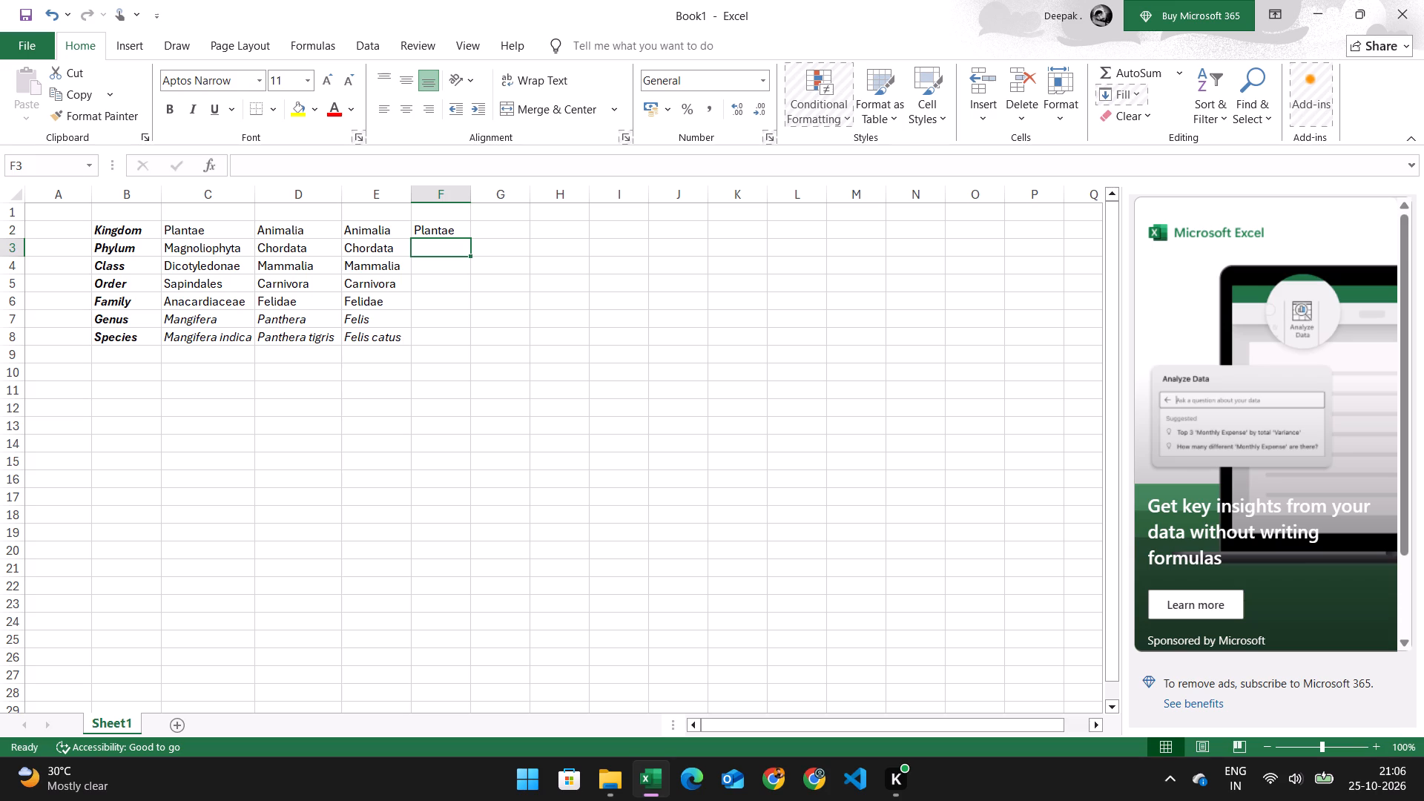
{"action": "type", "text": "Angio"}
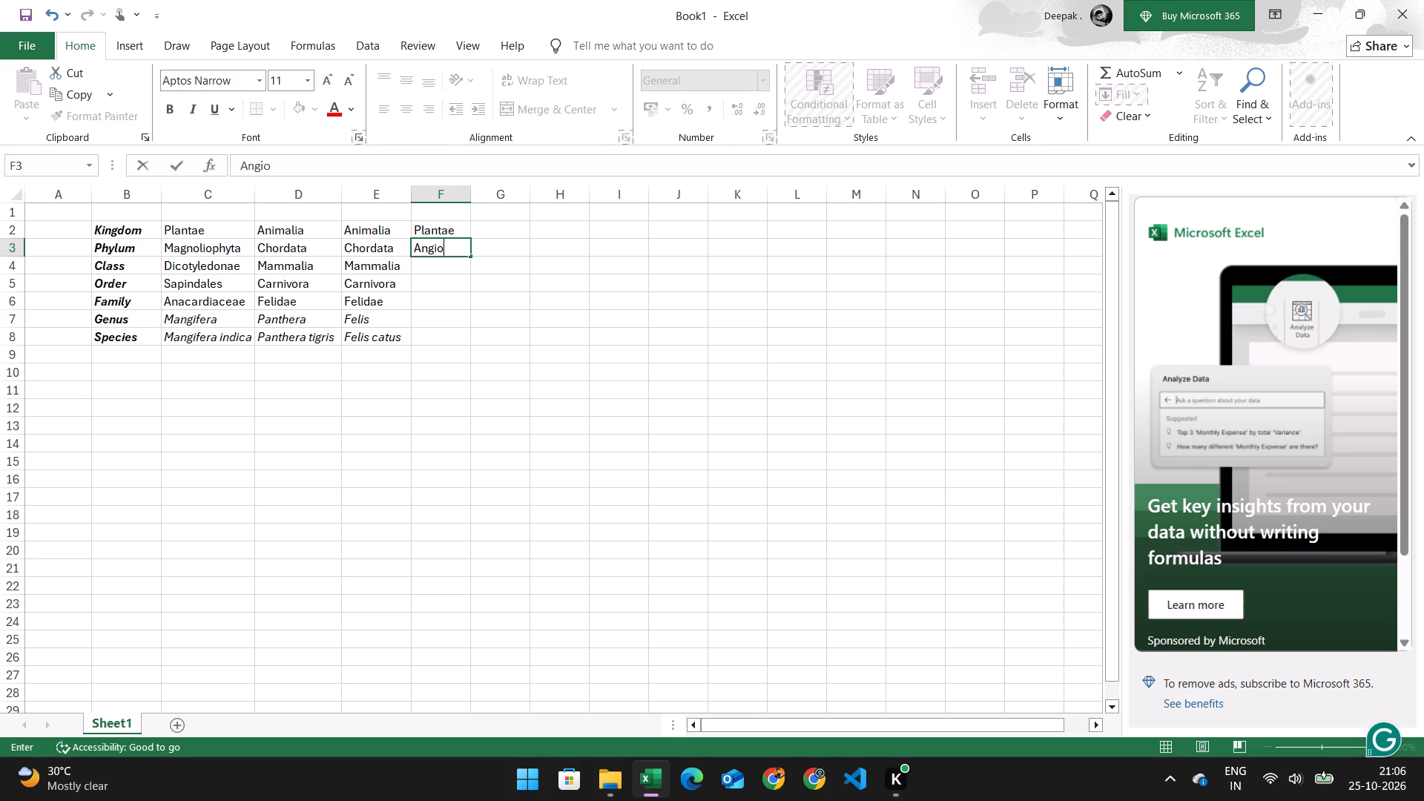
{"action": "type", "text": "sperm"}
{"action": "key", "text": "Return"}
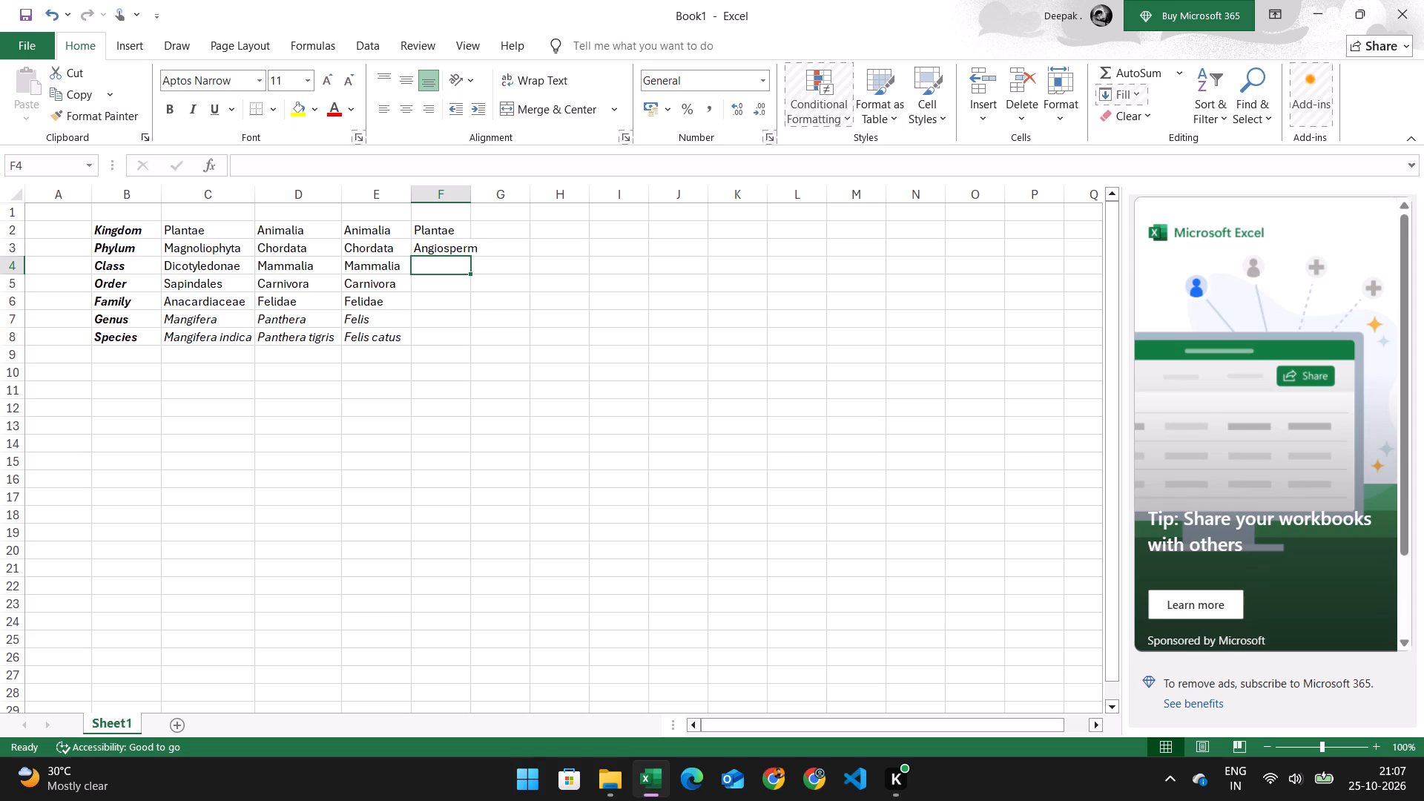
Enter Monocotyledonae as the Class of the new plant in cell F4.
{"action": "type", "text": "Mono"}
{"action": "type", "text": "co"}
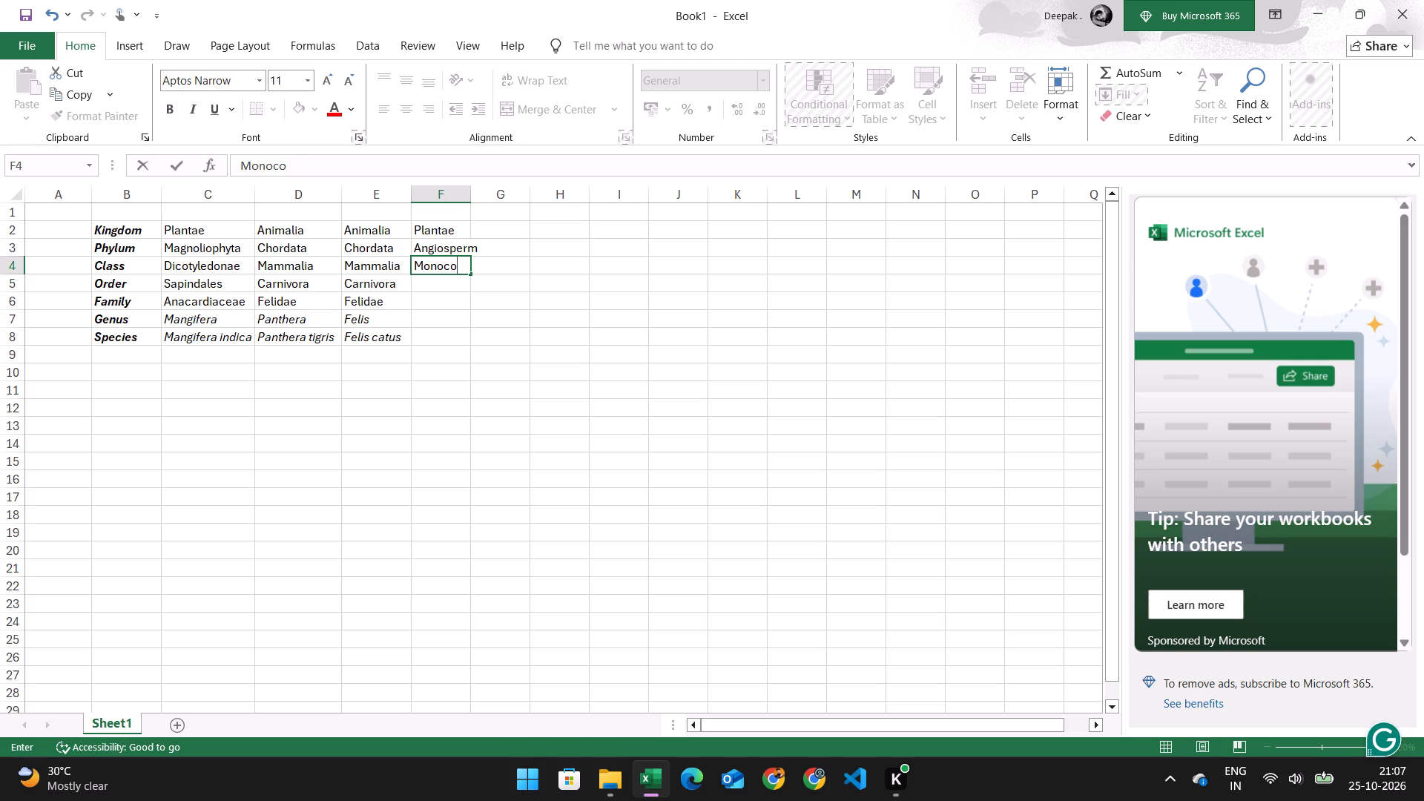
{"action": "type", "text": "ty"}
{"action": "type", "text": "le"}
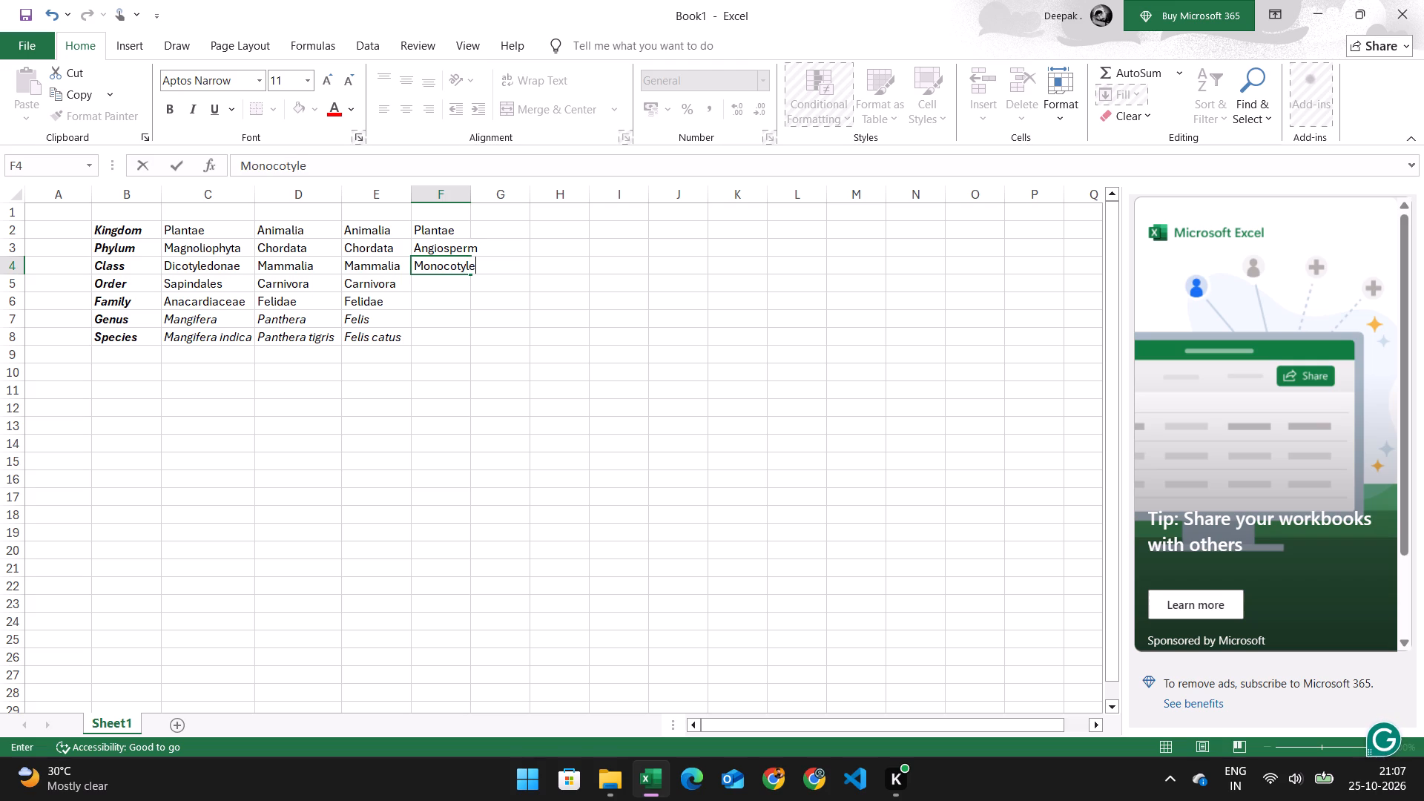
{"action": "type", "text": "do"}
{"action": "type", "text": "nae"}
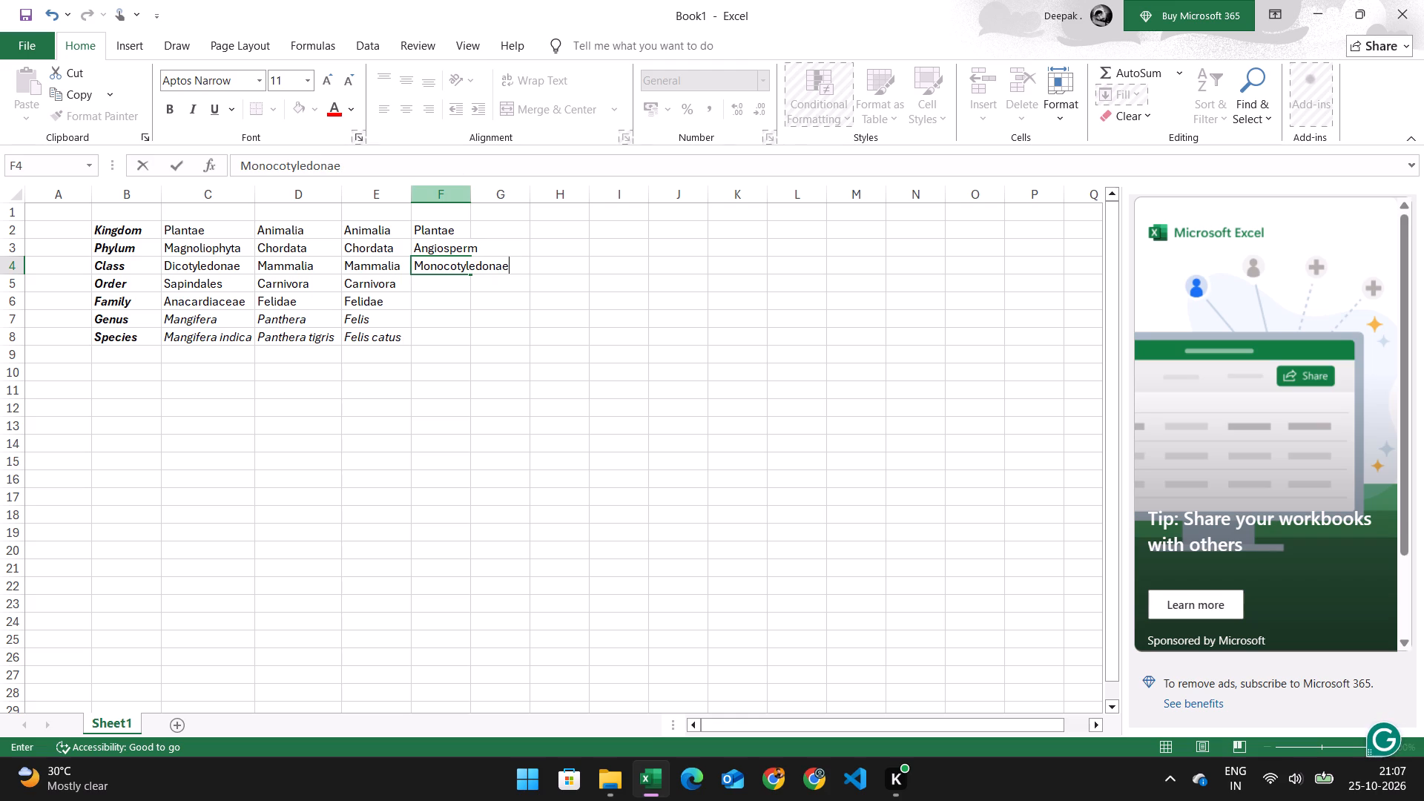
Widen column F so that the full text of Monocotyledonae fits inside it.
{"action": "left_click_drag", "start_coordinate": [489, 225], "coordinate": [475, 205]}
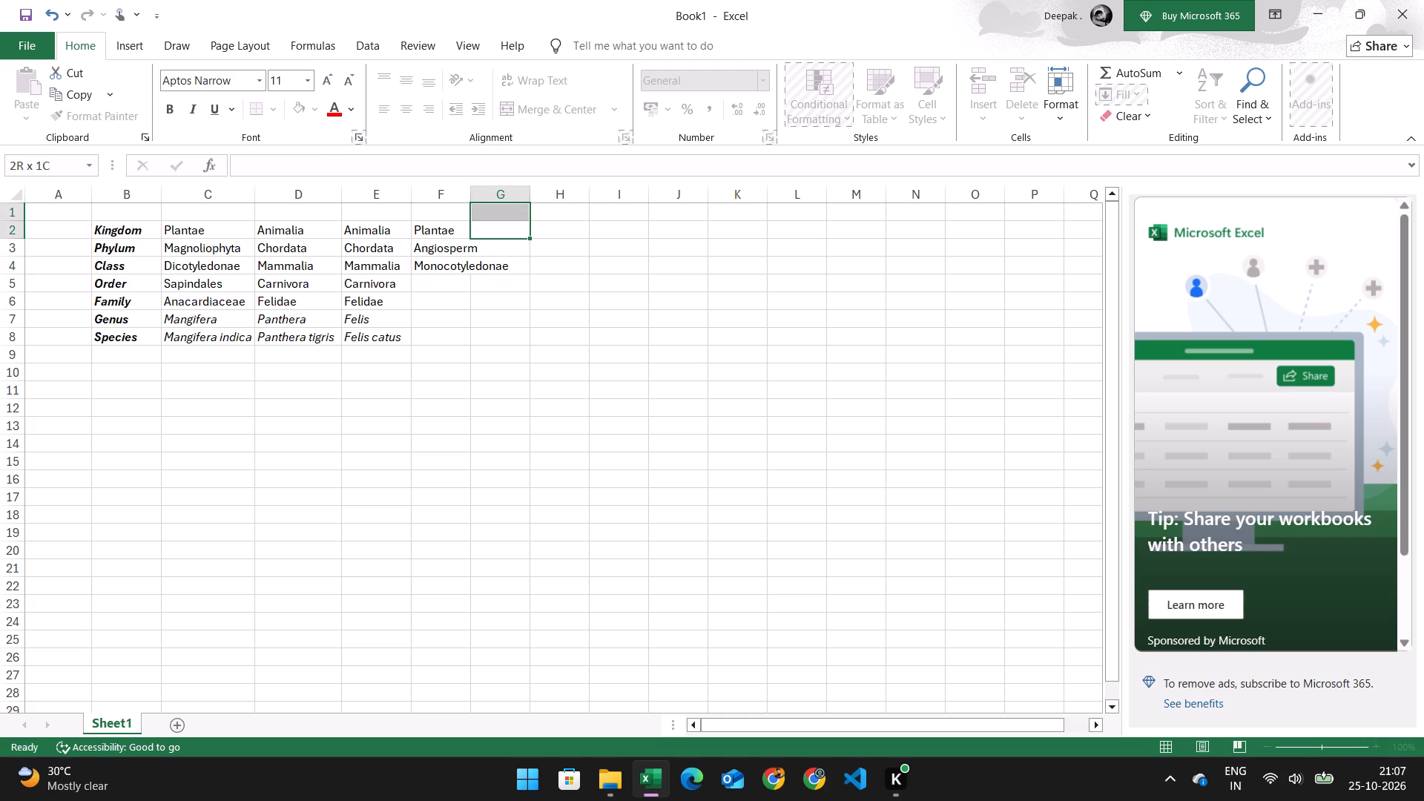
{"action": "left_click_drag", "start_coordinate": [475, 205], "coordinate": [524, 235]}
{"action": "left_click", "coordinate": [524, 235]}
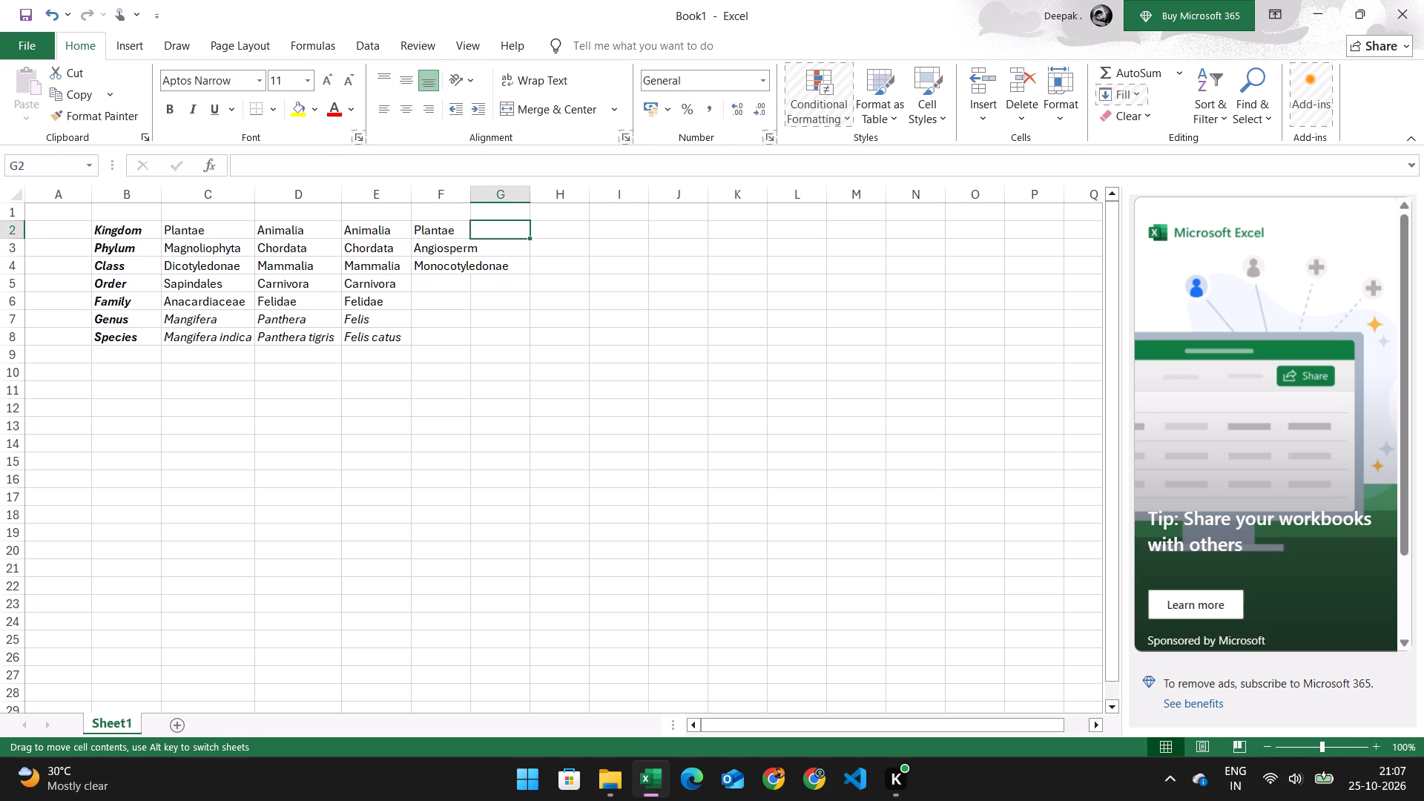
{"action": "left_click_drag", "start_coordinate": [468, 196], "coordinate": [510, 208]}
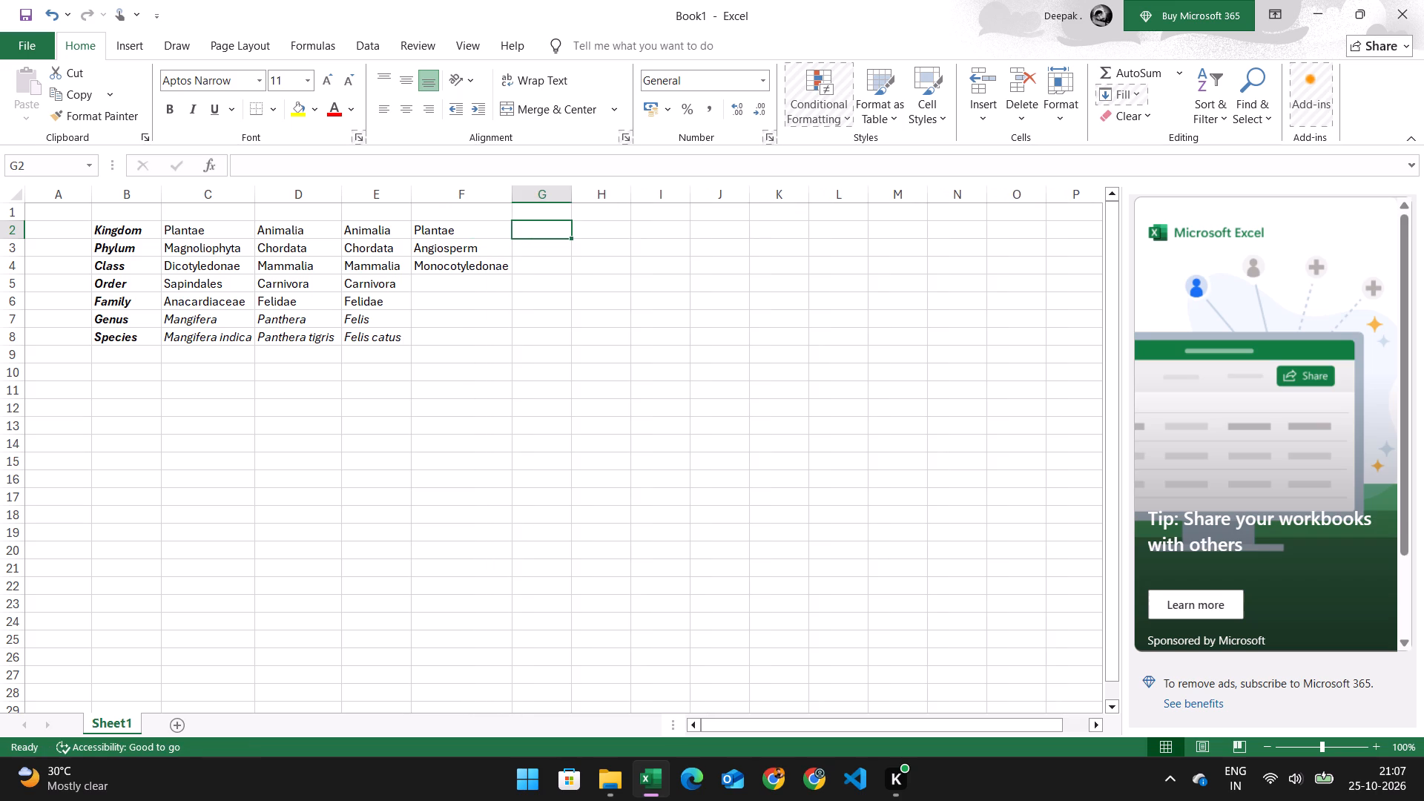
Enter Poales as the Order in F5 and Poaceae as the Family in F6.
{"action": "left_click", "coordinate": [479, 287]}
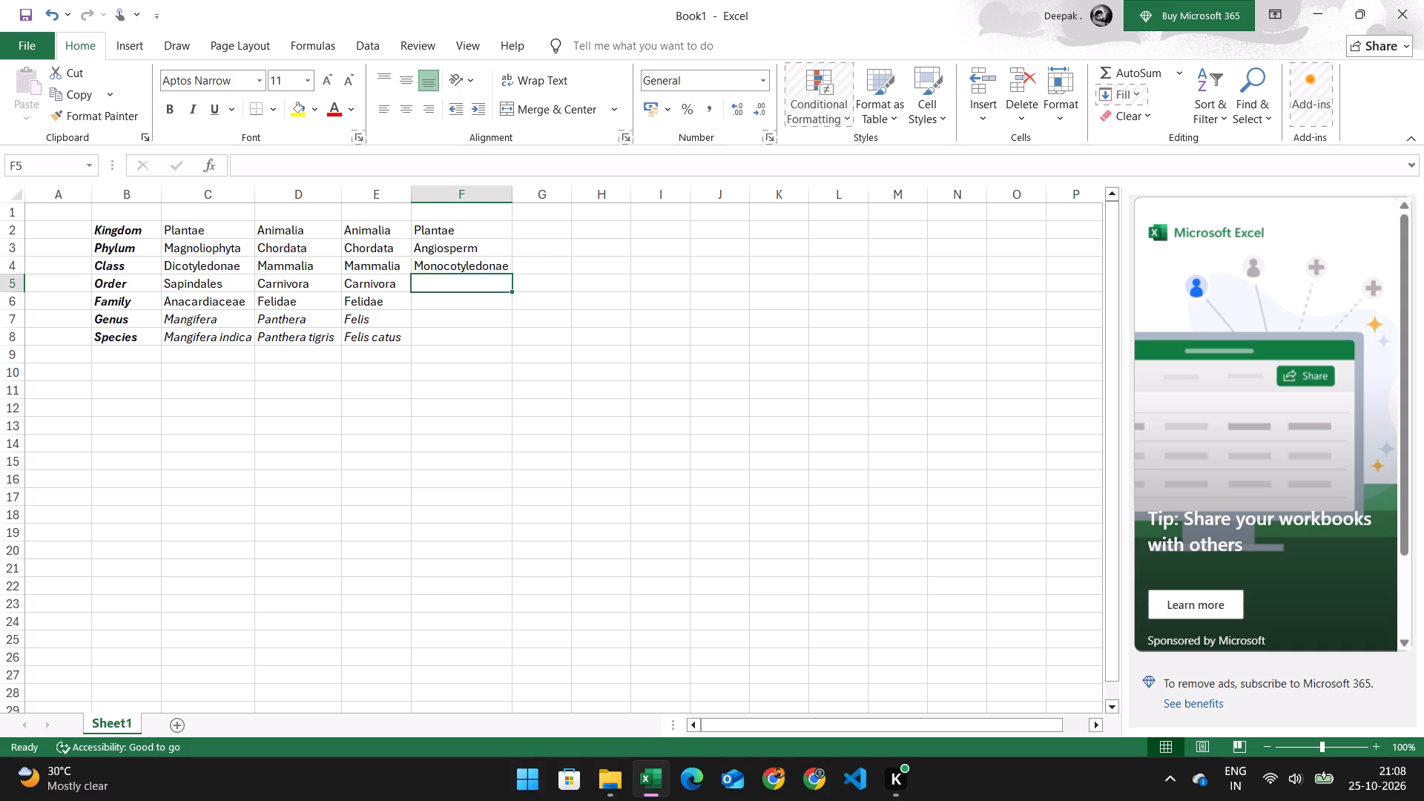
{"action": "key", "text": "shift+p"}
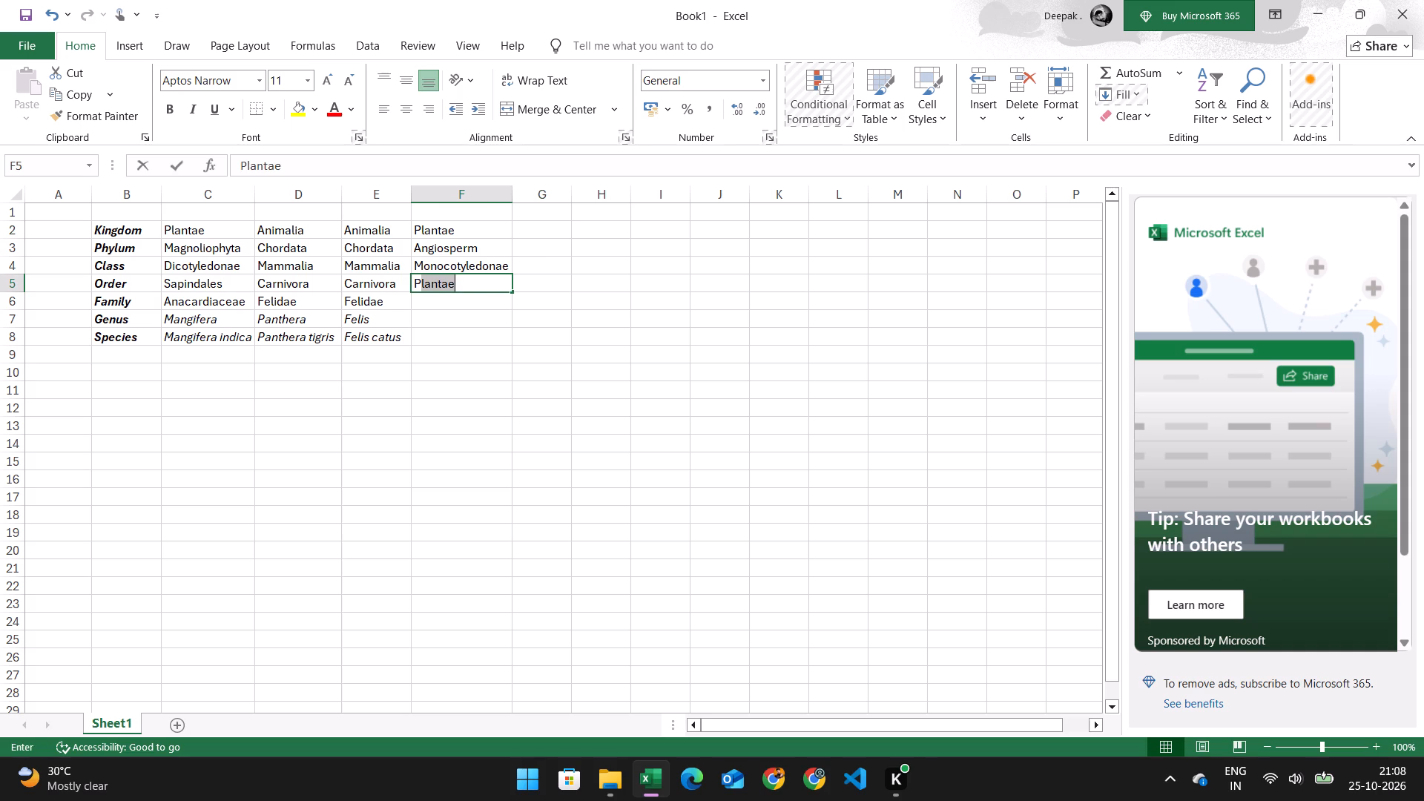
{"action": "type", "text": "oales"}
{"action": "key", "text": "Return"}
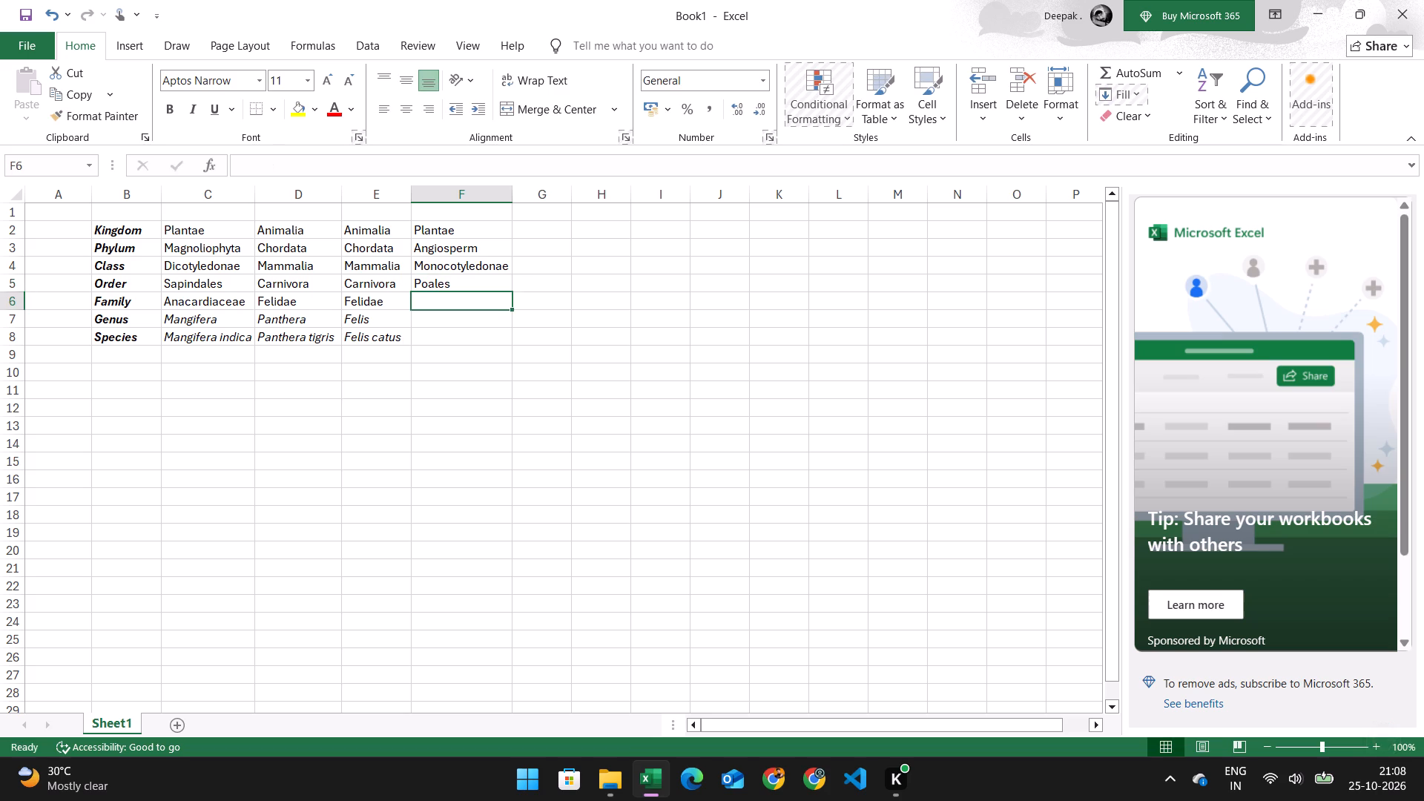
{"action": "type", "text": "Po"}
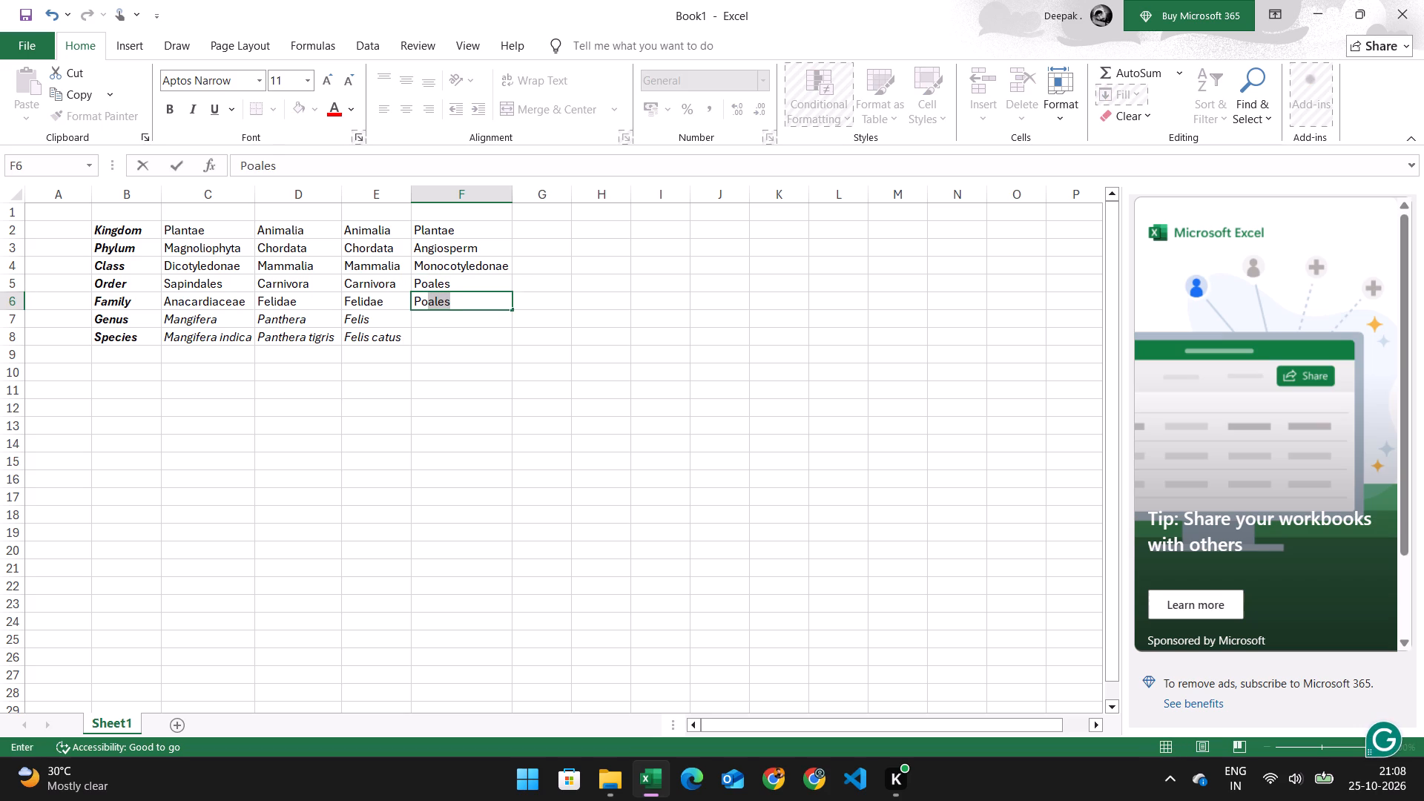
{"action": "key", "text": "a"}
{"action": "type", "text": "ceae"}
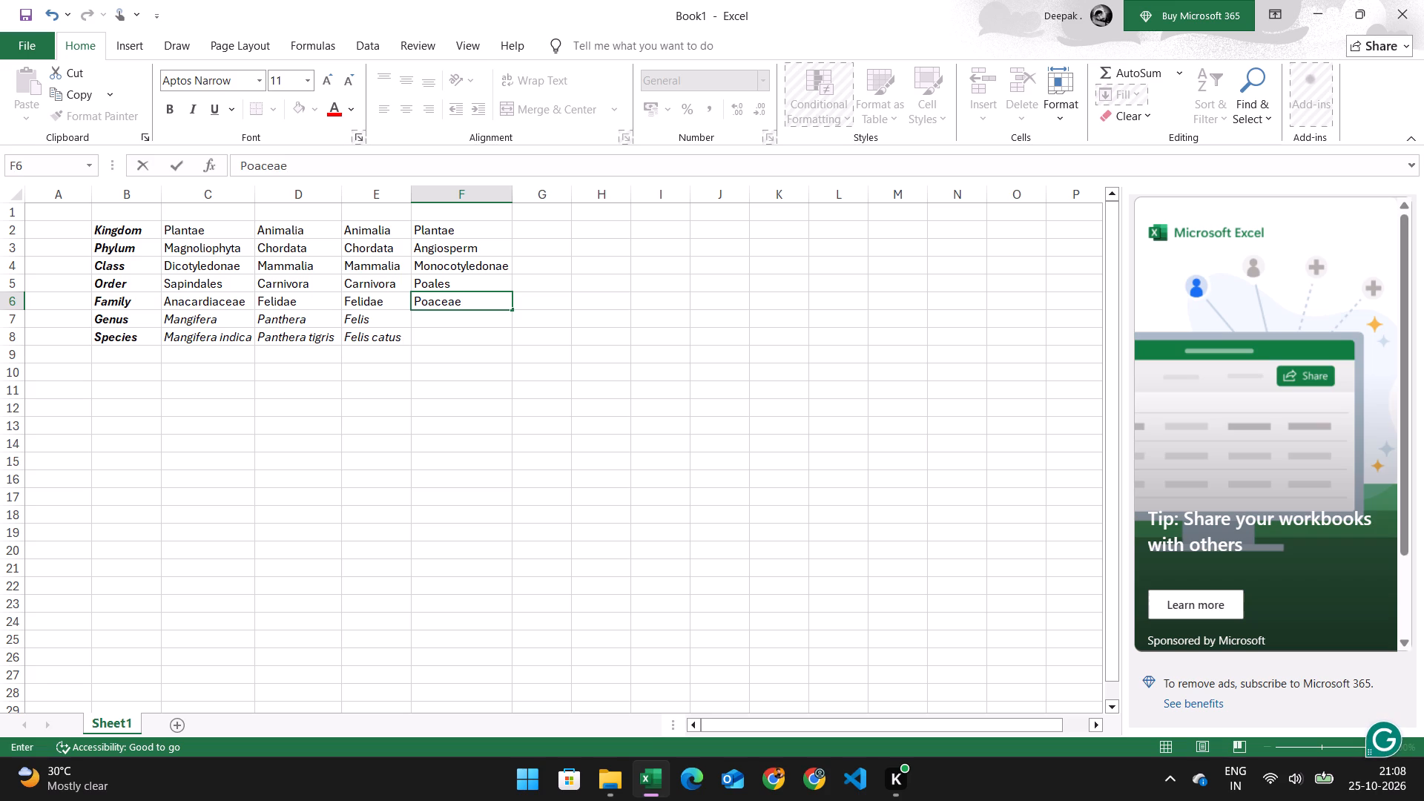
{"action": "key", "text": "Return"}
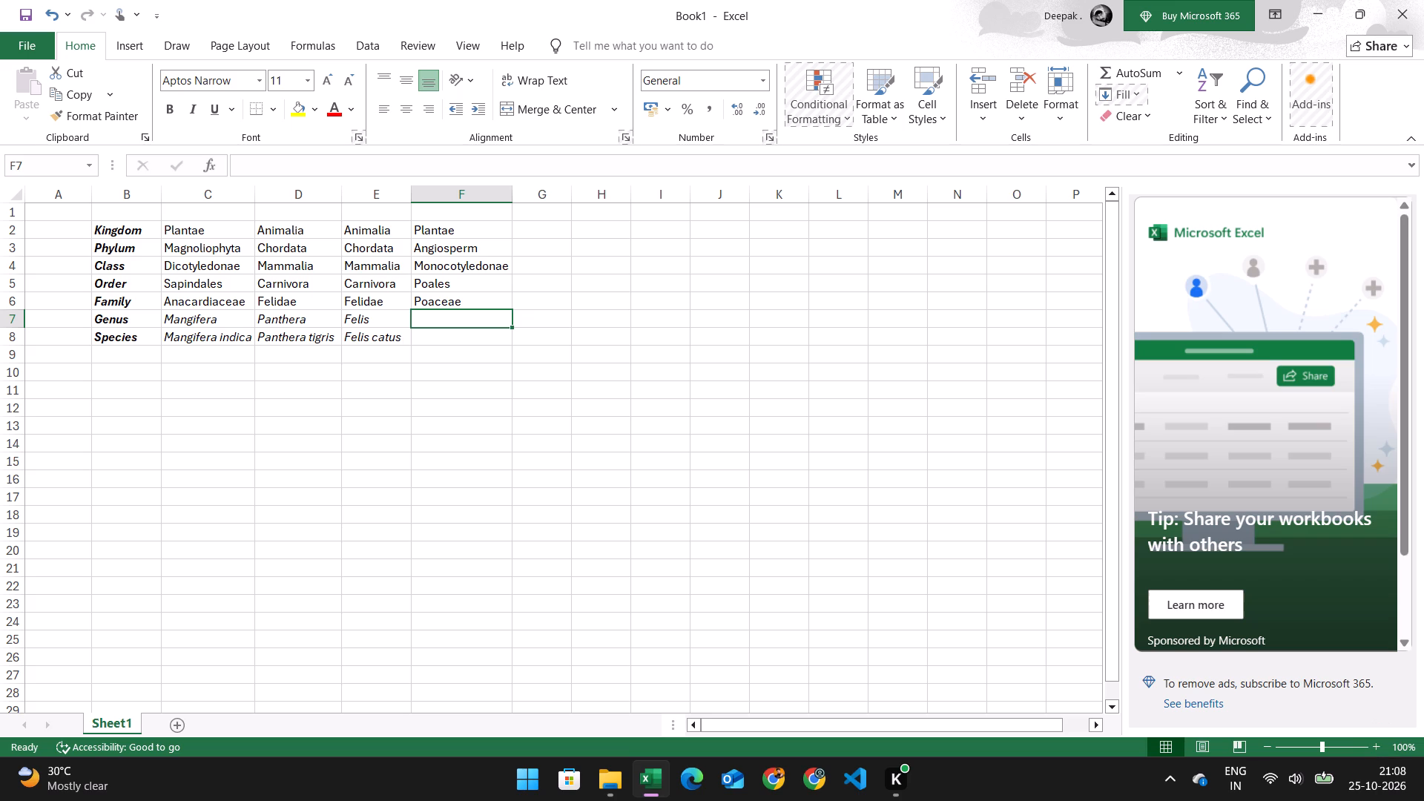
Enter Triticum as the Genus of the plant in cell F7.
{"action": "key", "text": "shift+t"}
{"action": "key", "text": "r"}
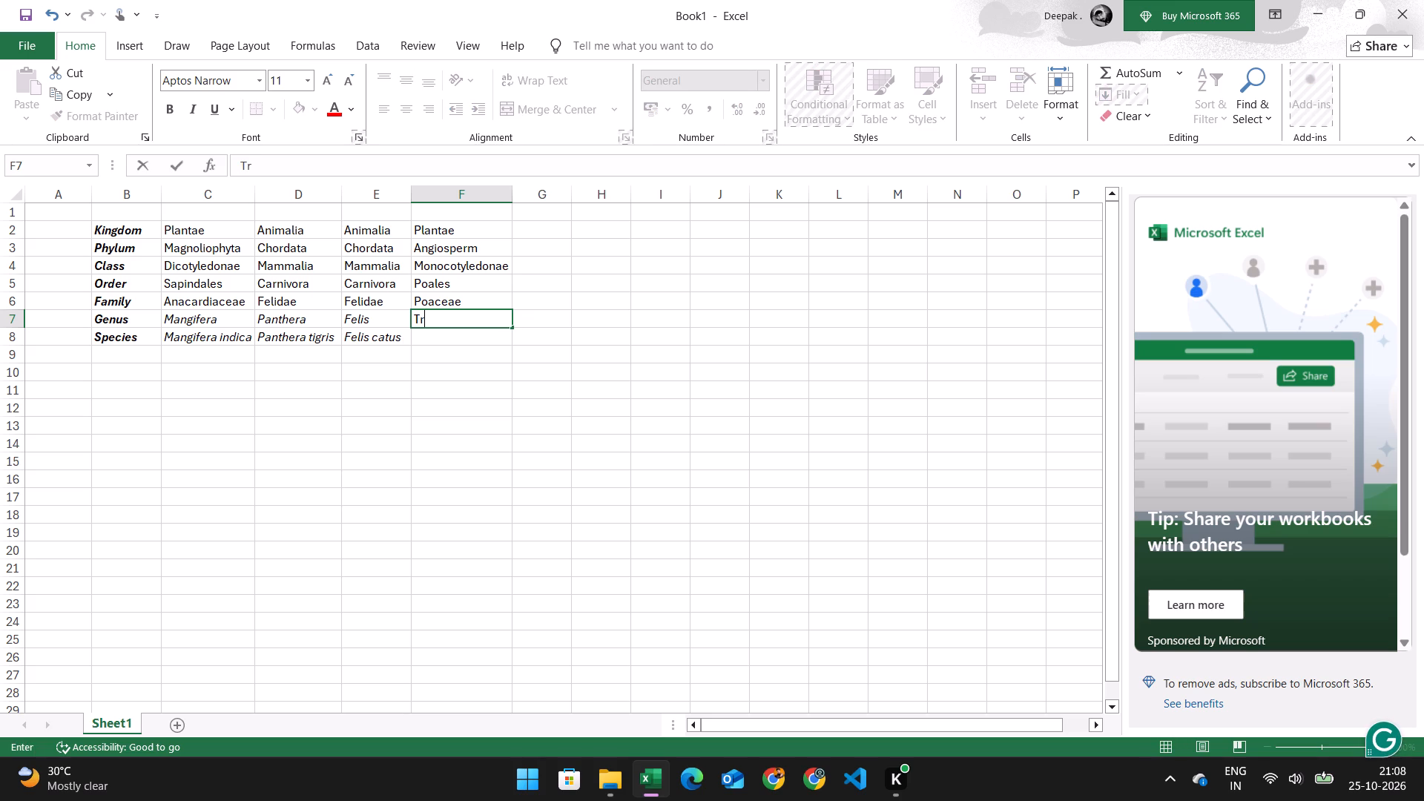
{"action": "type", "text": "iti"}
{"action": "type", "text": "cum"}
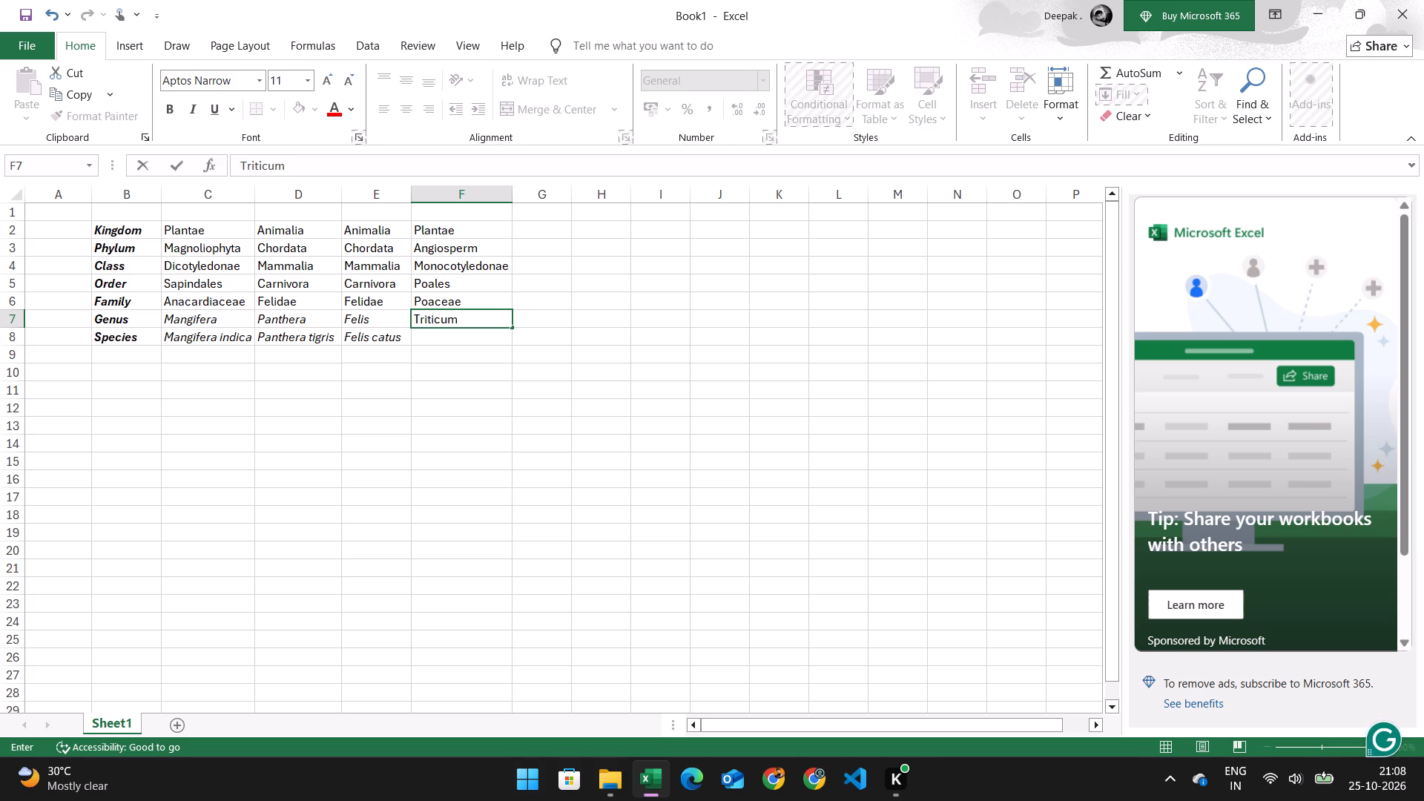
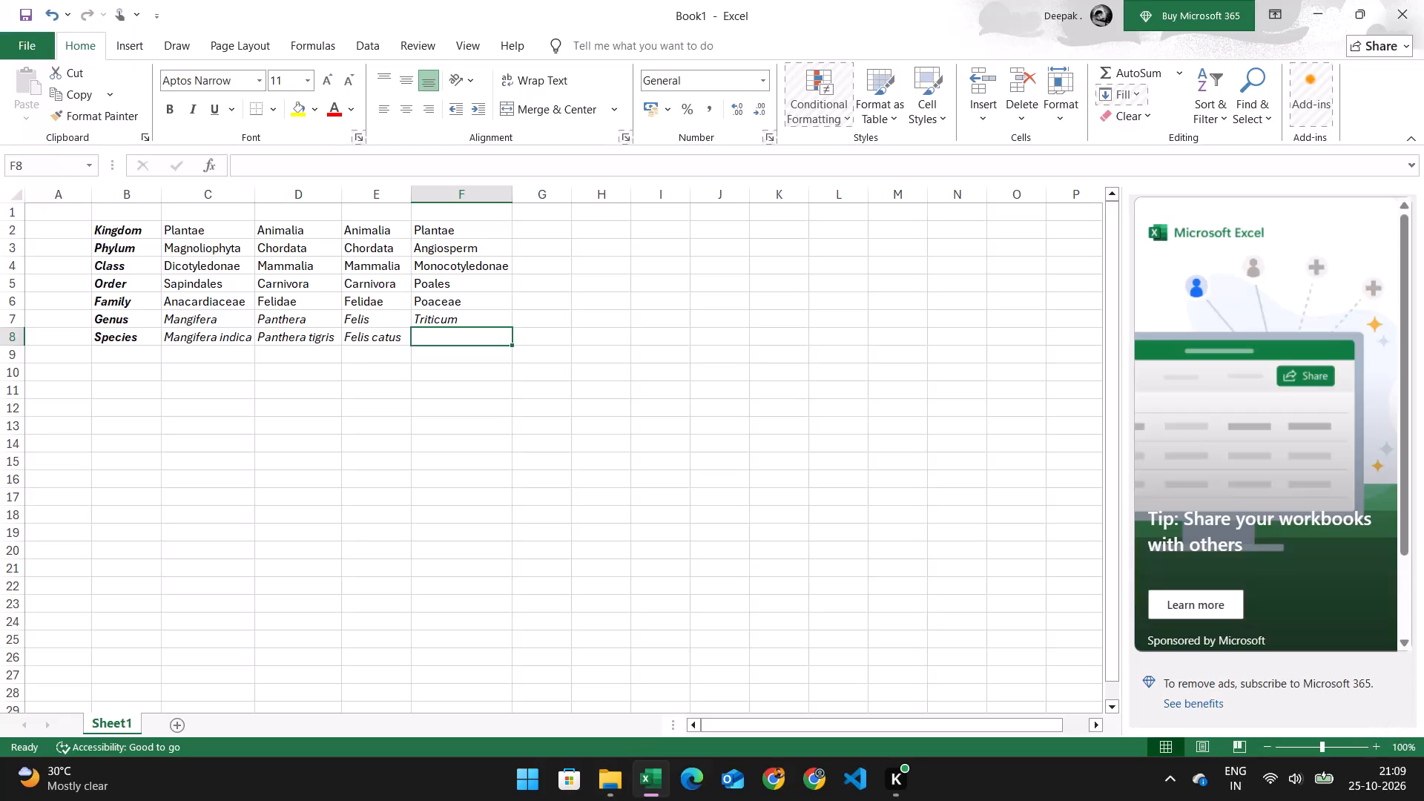
Enter Triticum turgidum as the Species of the wheat plant in cell F8.
{"action": "key", "text": "shift+t"}
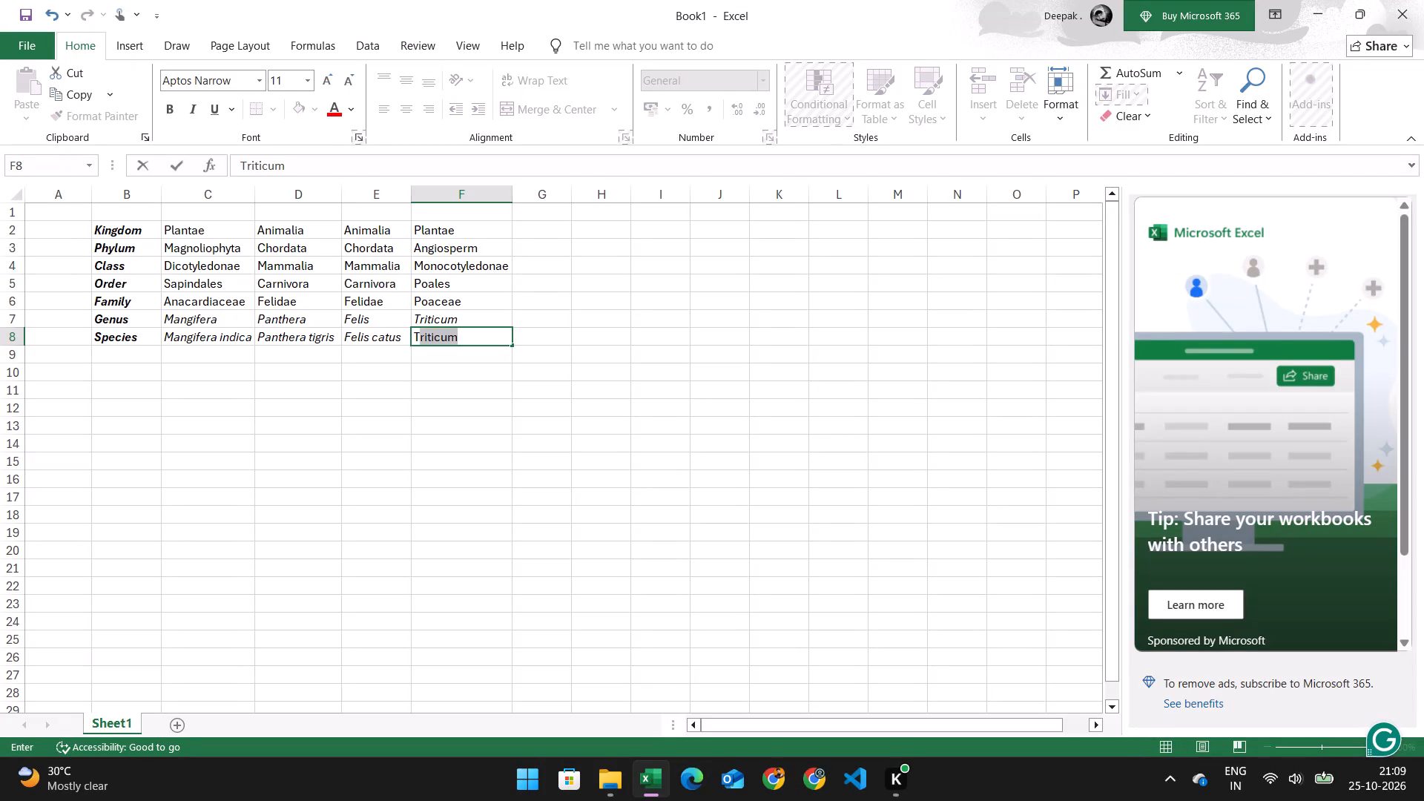
{"action": "key", "text": "space"}
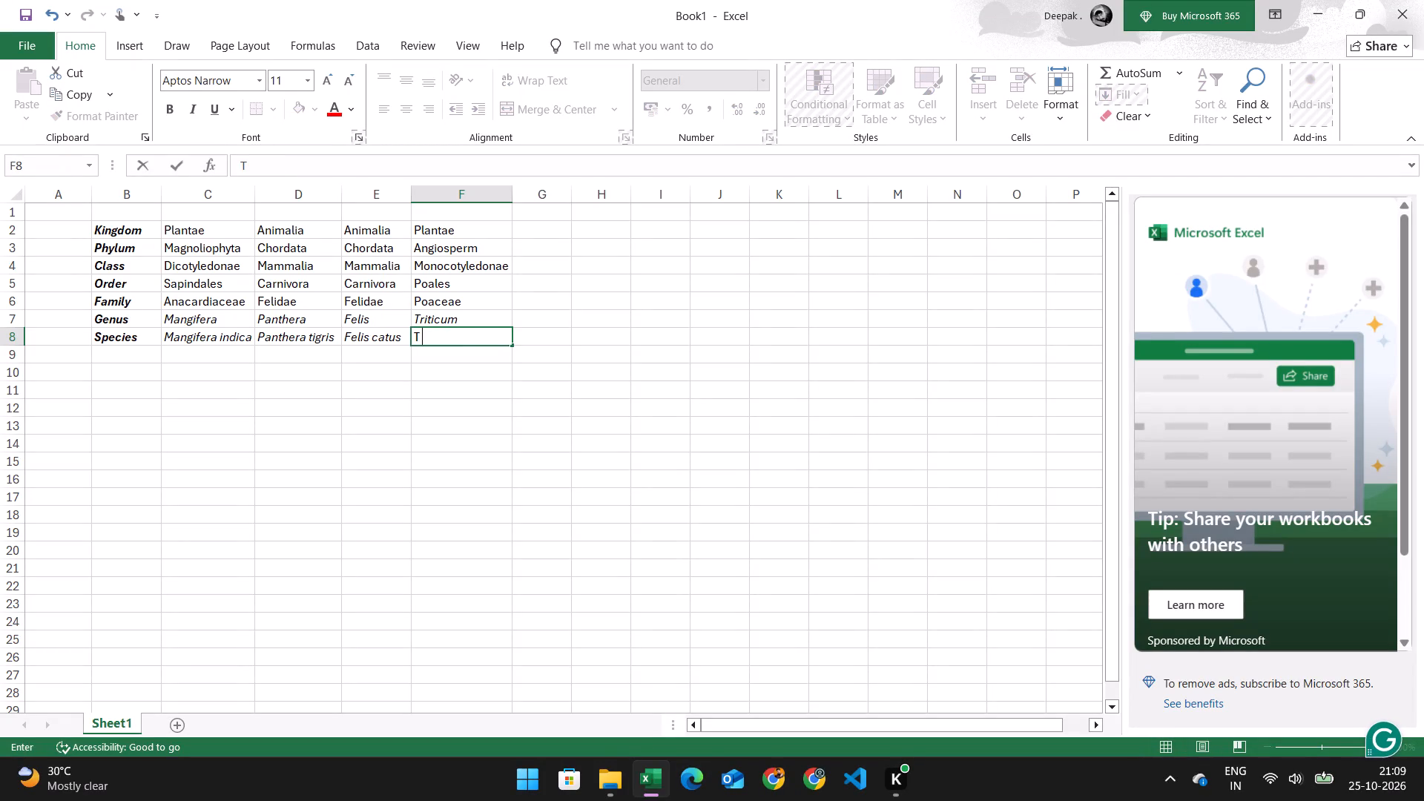
{"action": "key", "text": "BackSpace"}
{"action": "key", "text": "r"}
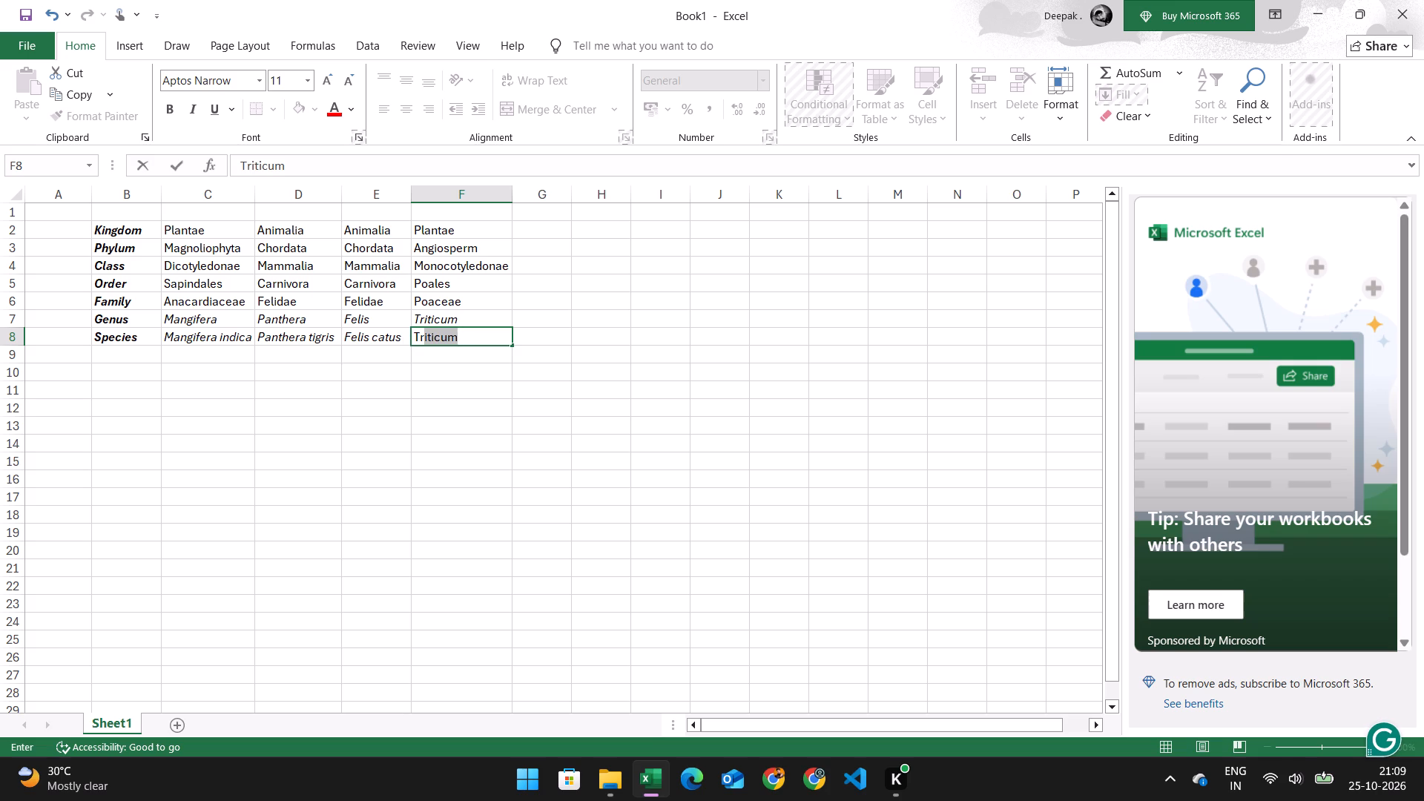
{"action": "left_click", "coordinate": [472, 280]}
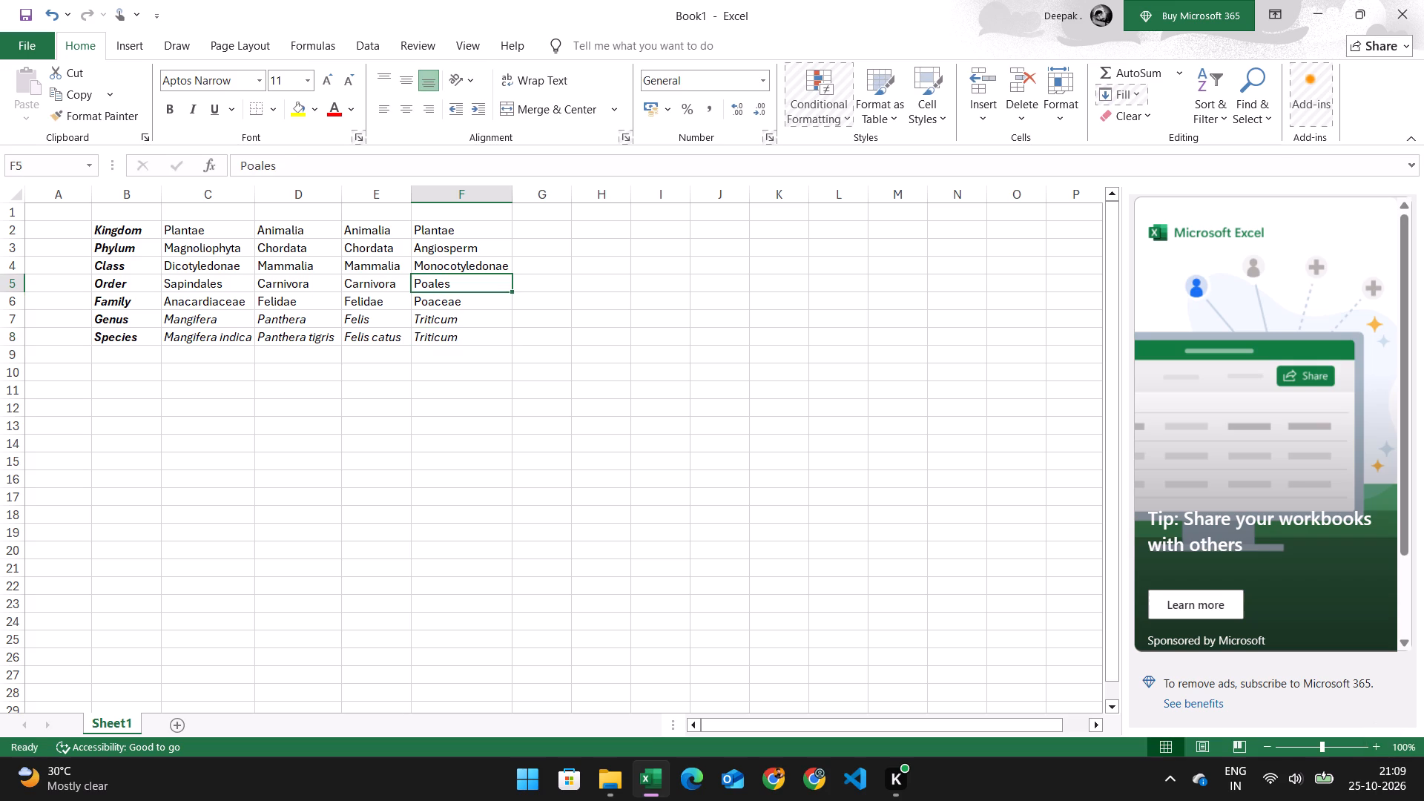
{"action": "double_click", "coordinate": [480, 336]}
{"action": "key", "text": "space"}
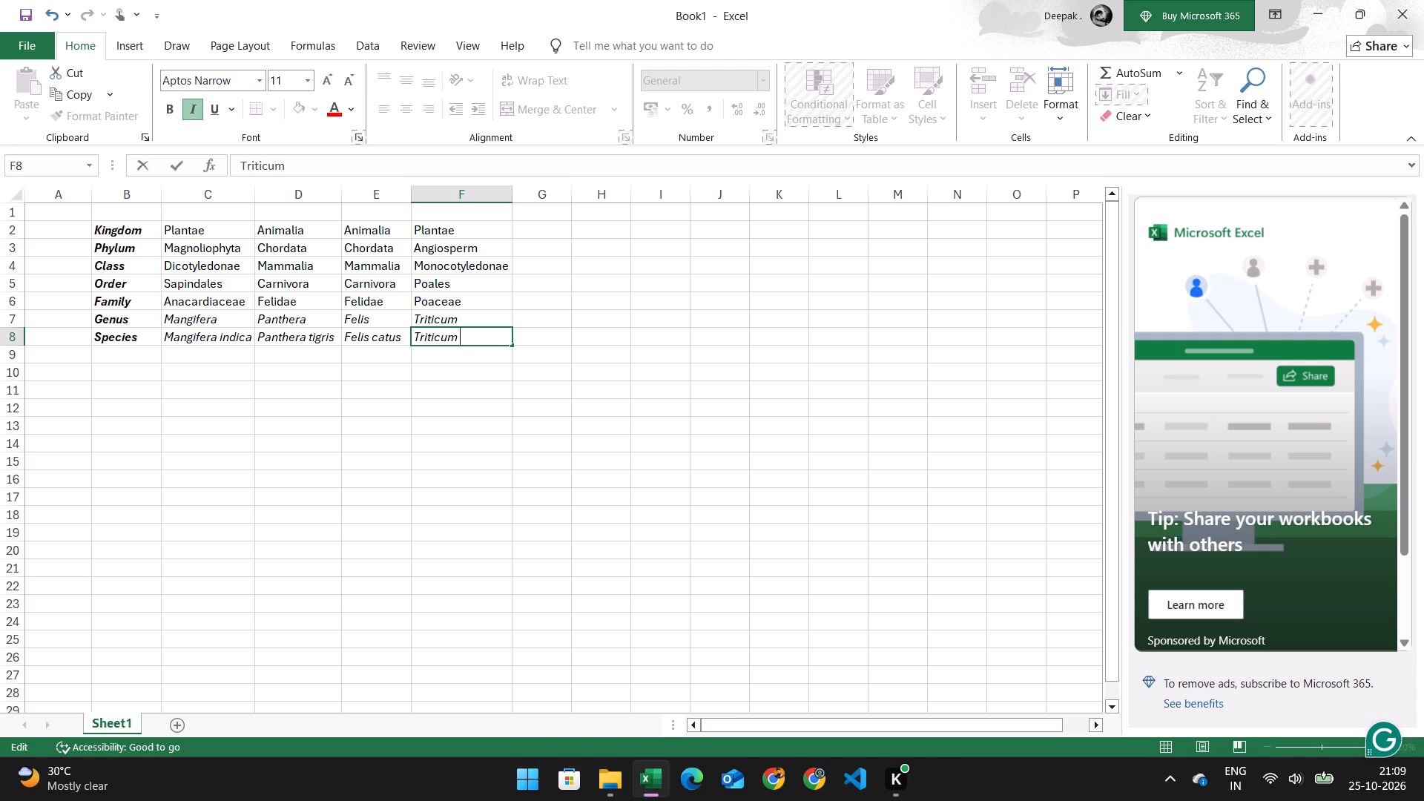
{"action": "type", "text": "tur"}
{"action": "type", "text": "gi"}
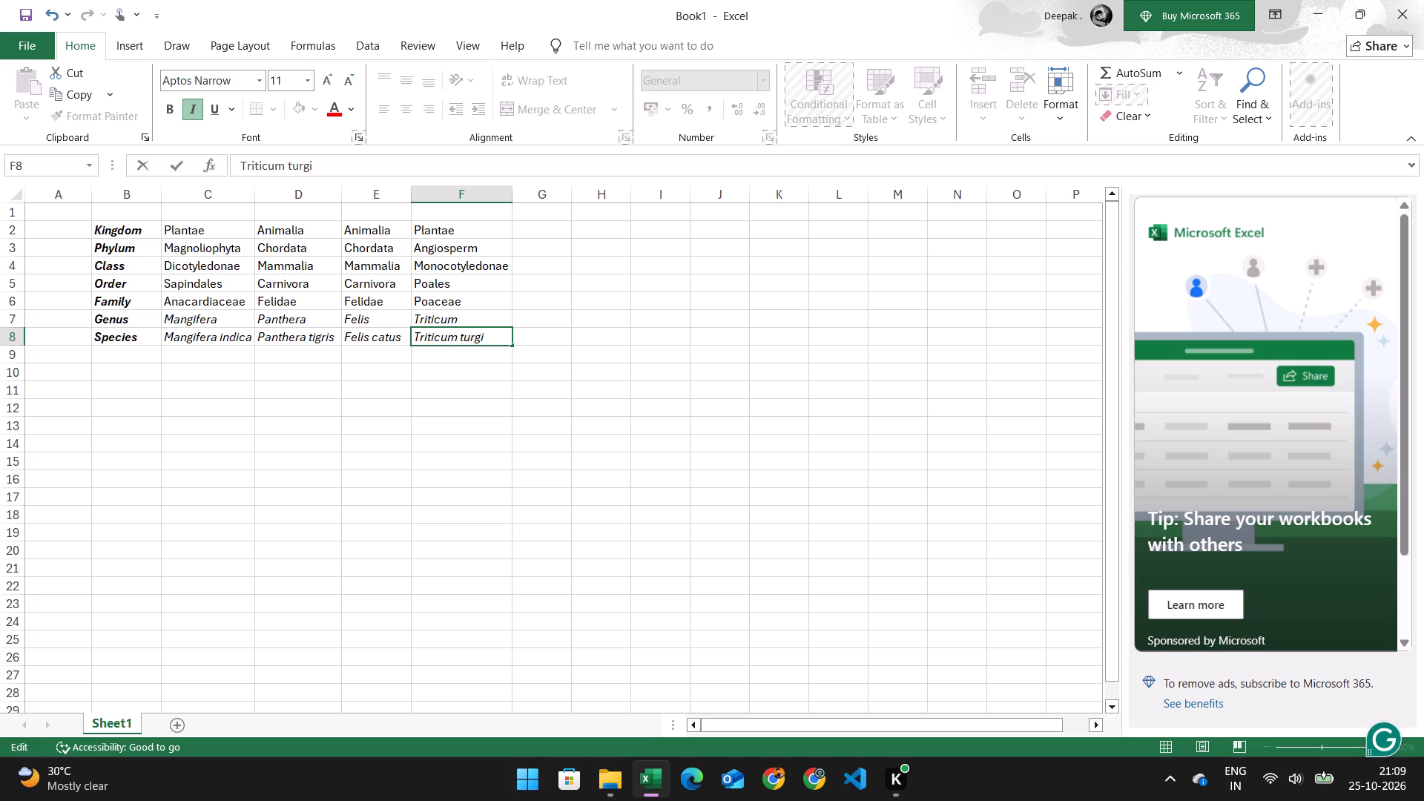
{"action": "type", "text": "dum"}
{"action": "left_click", "coordinate": [486, 386]}
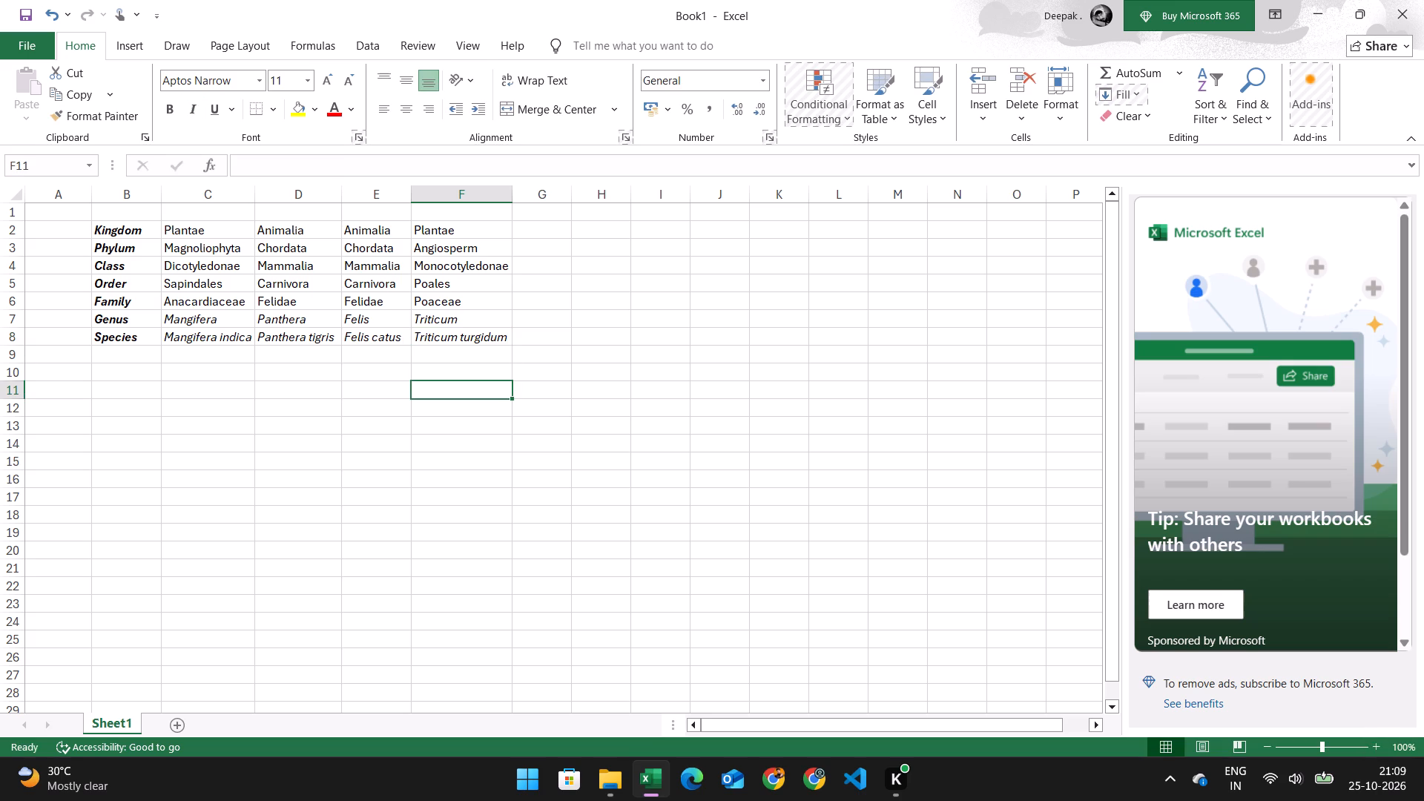
{"action": "left_click", "coordinate": [613, 405]}
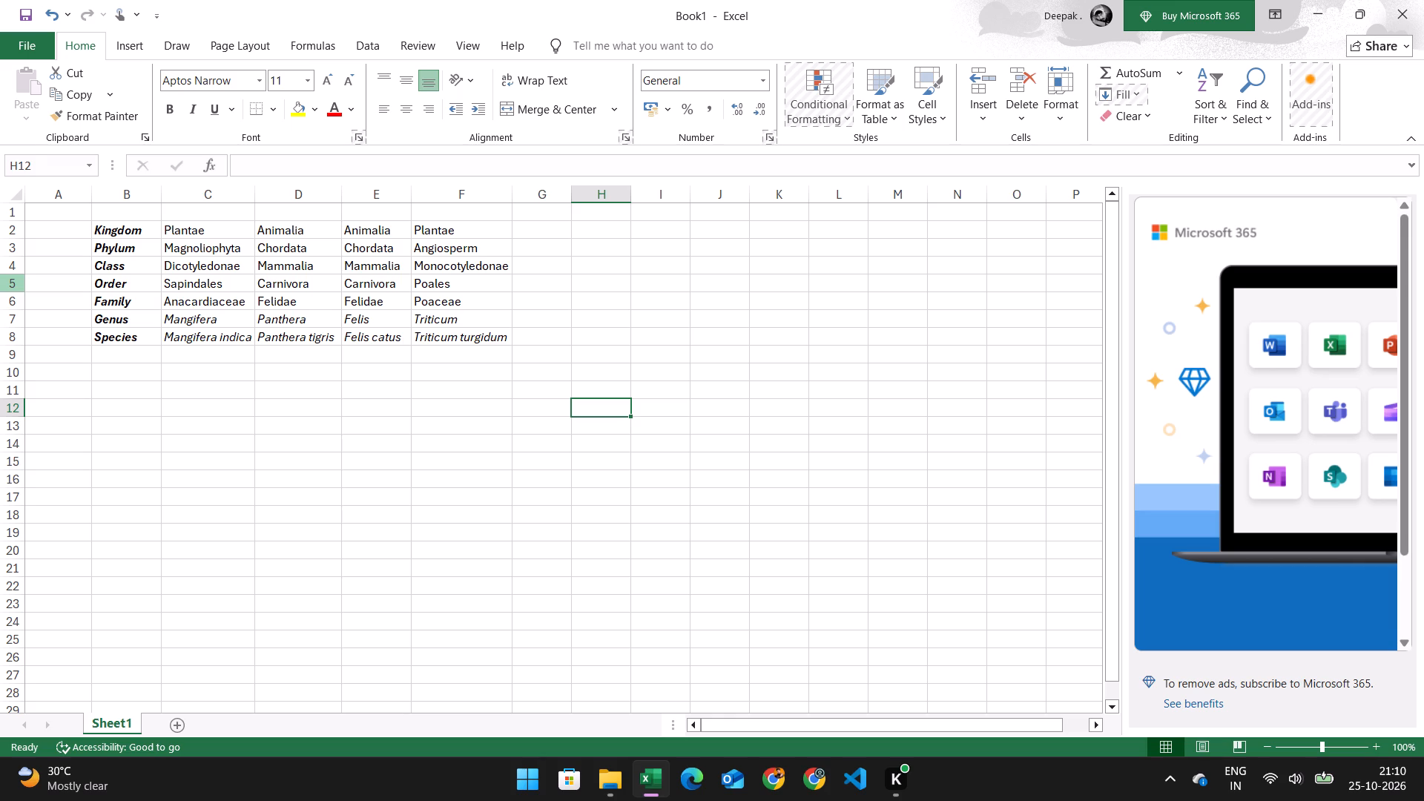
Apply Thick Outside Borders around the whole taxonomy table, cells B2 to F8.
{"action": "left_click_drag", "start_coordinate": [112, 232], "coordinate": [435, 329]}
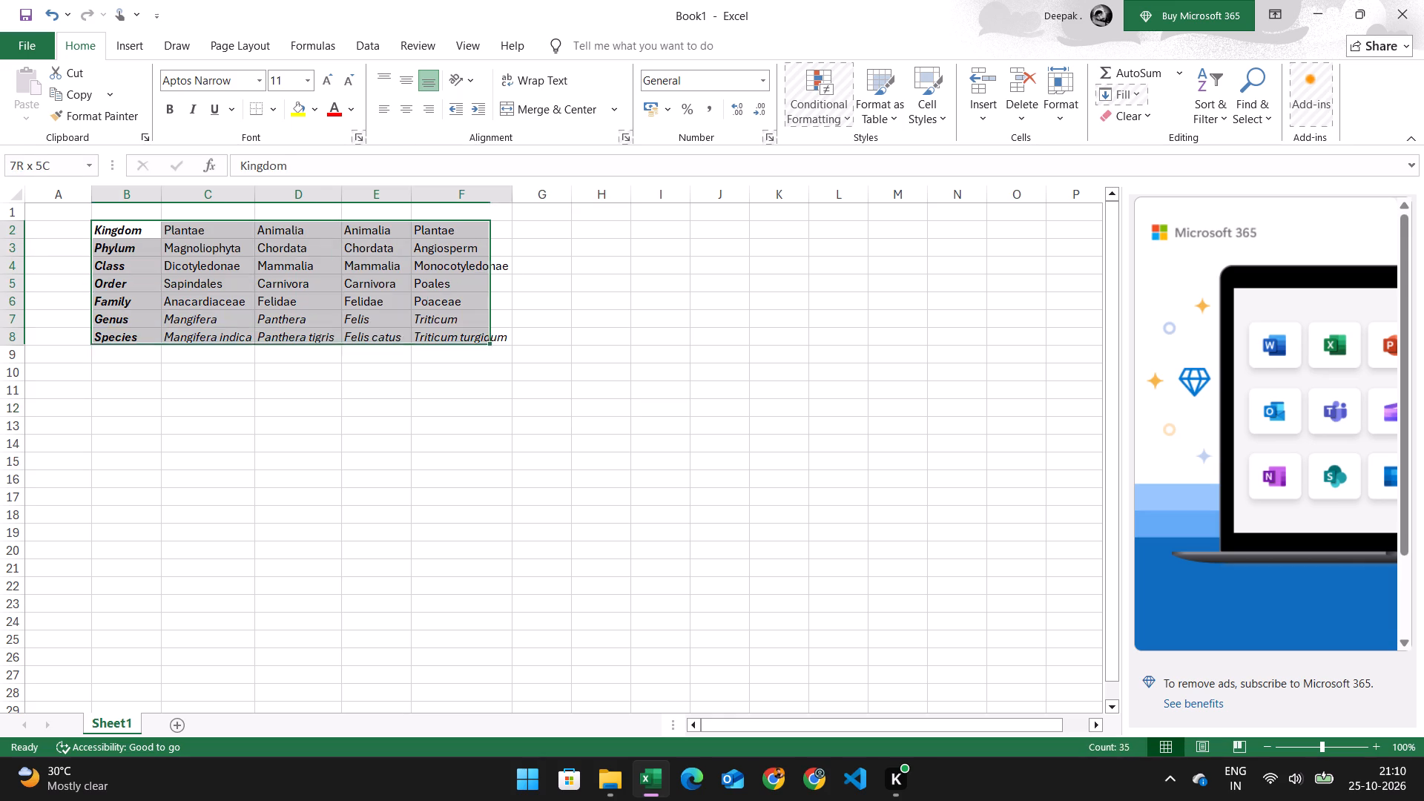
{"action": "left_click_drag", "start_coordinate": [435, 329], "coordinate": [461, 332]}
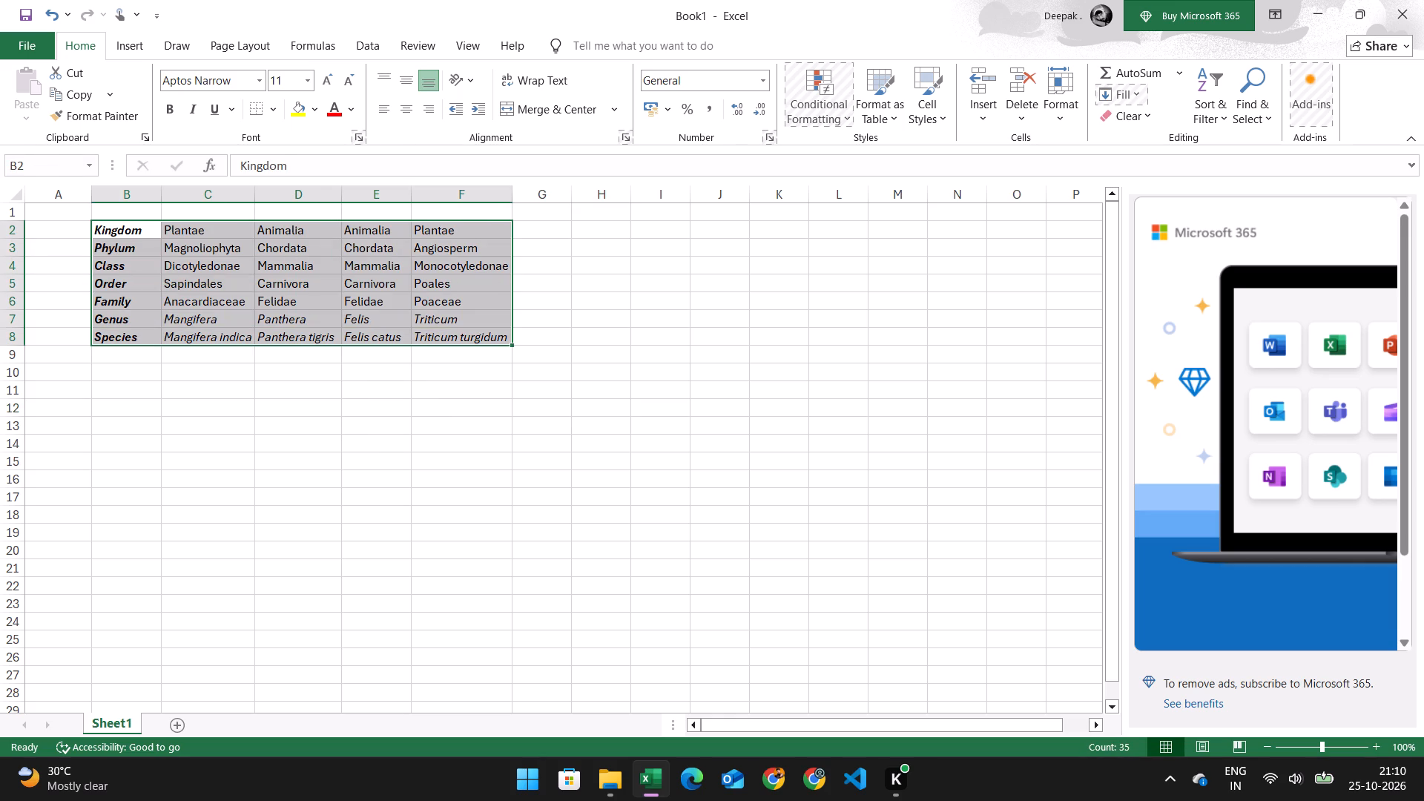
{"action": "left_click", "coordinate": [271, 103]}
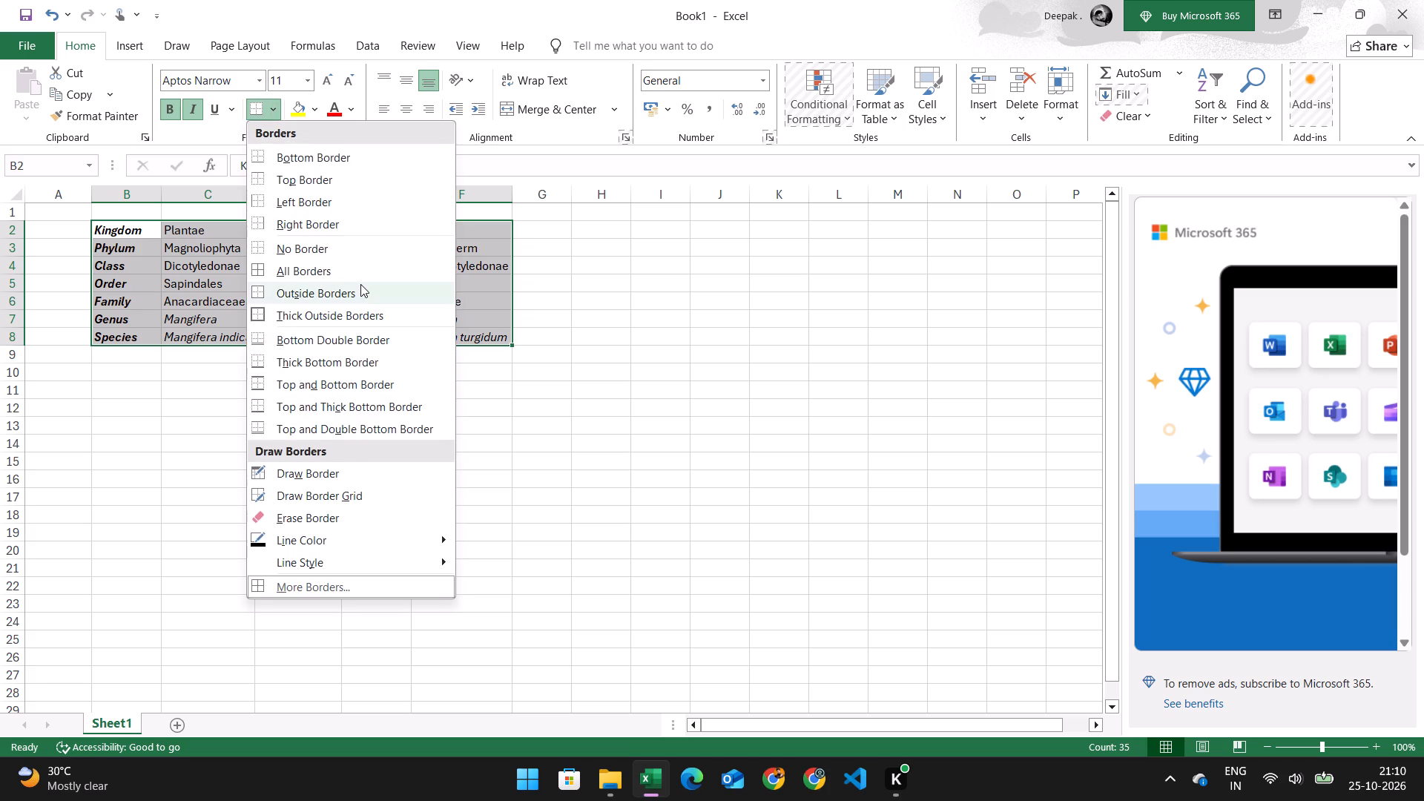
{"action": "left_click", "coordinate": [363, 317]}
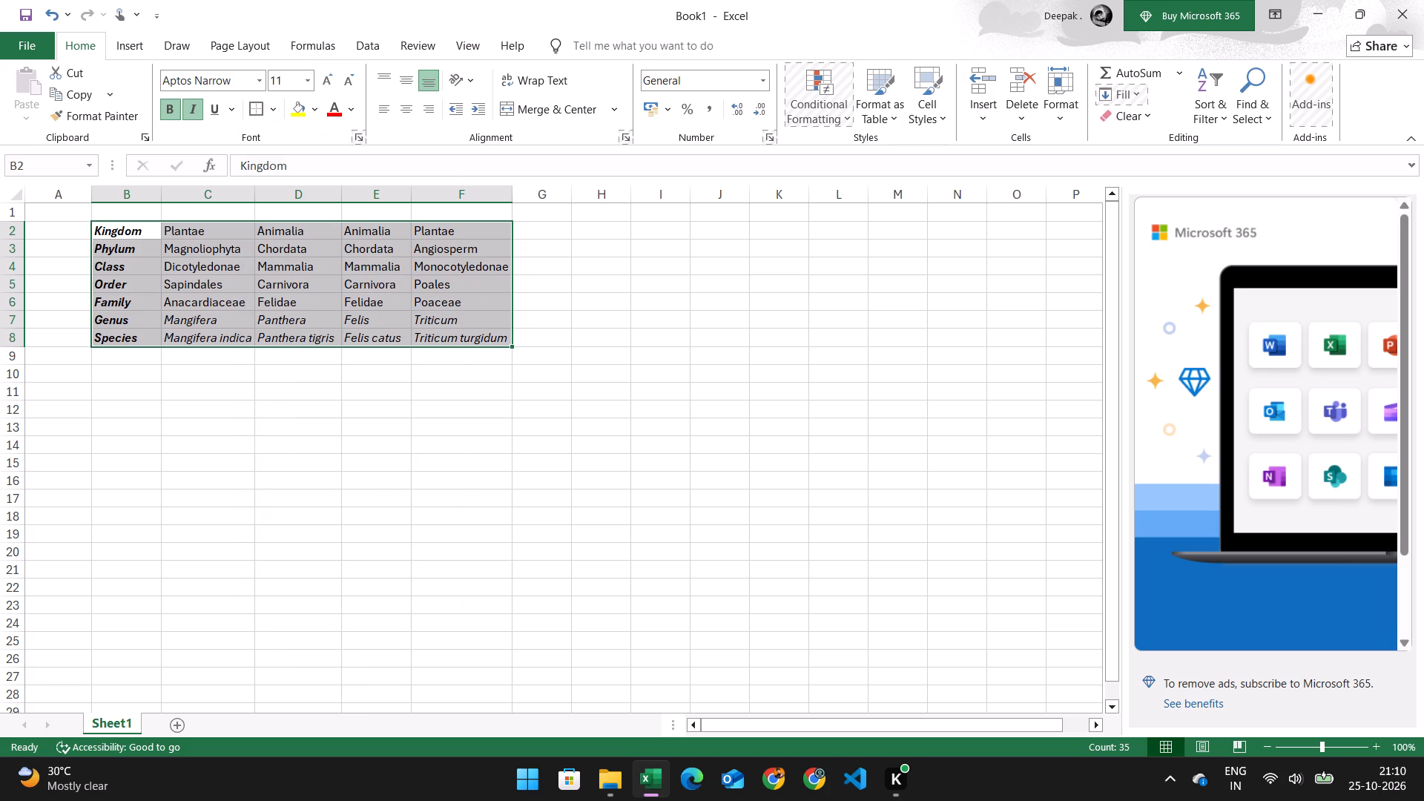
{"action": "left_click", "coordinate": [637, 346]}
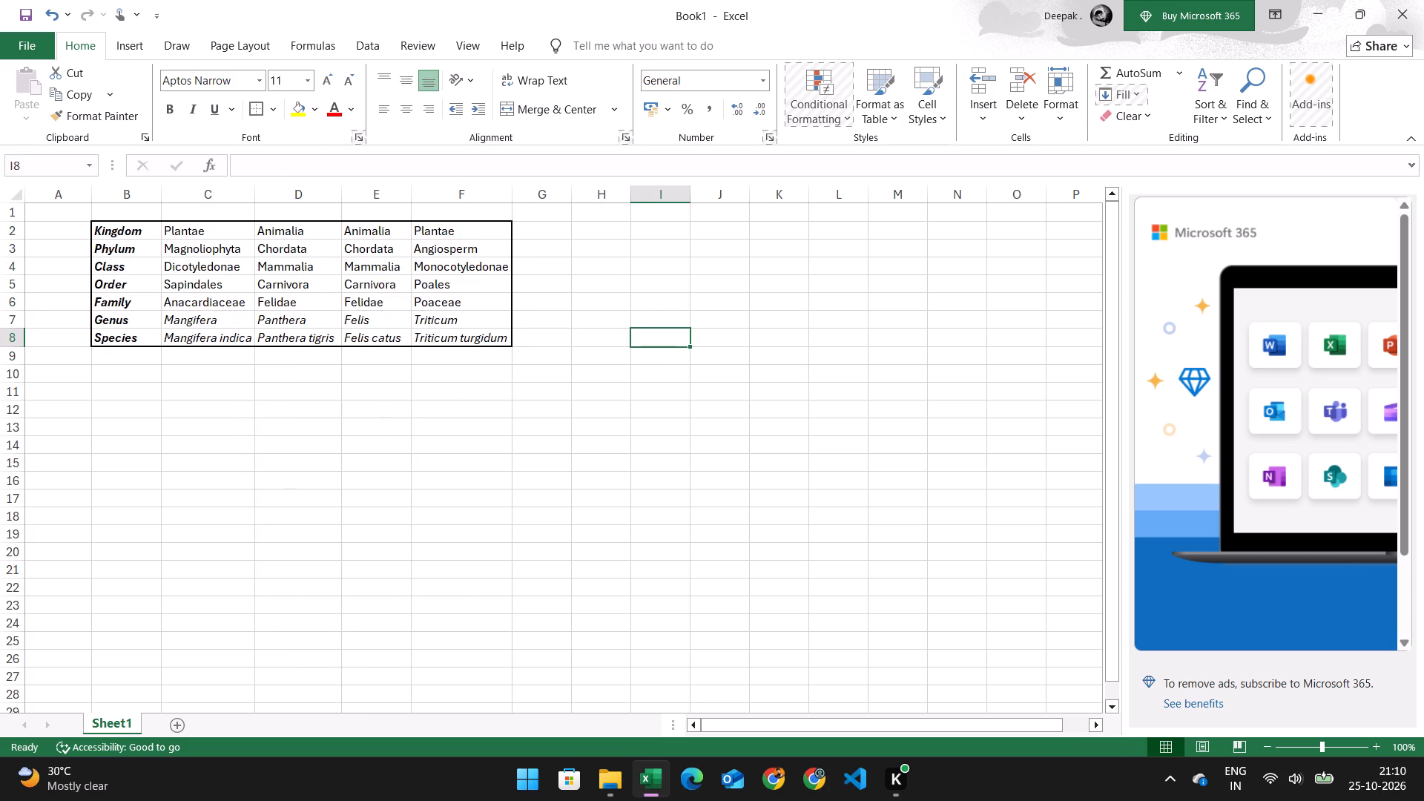
Apply All Borders to the whole taxonomy table, cells B2 to F8.
{"action": "left_click_drag", "start_coordinate": [139, 229], "coordinate": [244, 274]}
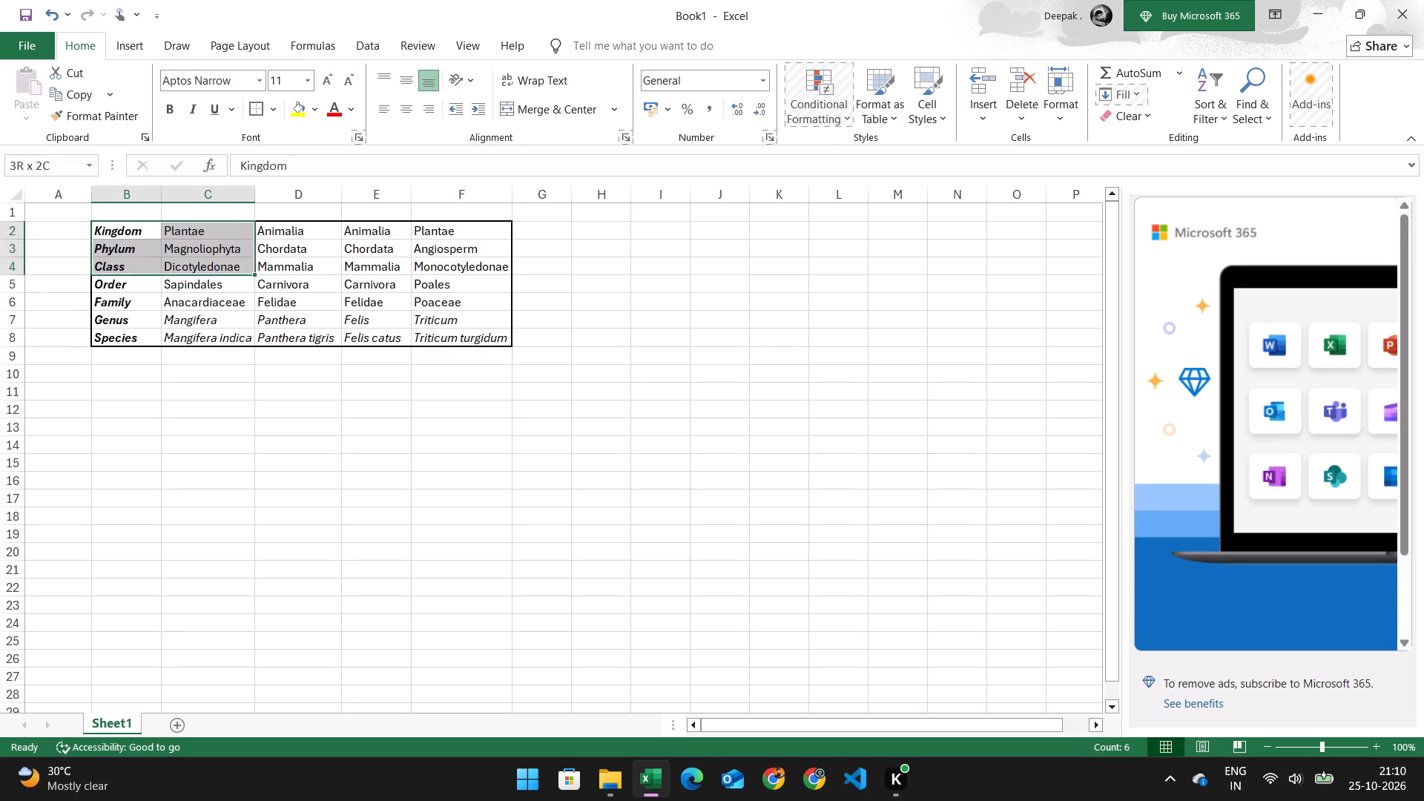
{"action": "left_click_drag", "start_coordinate": [244, 274], "coordinate": [474, 335]}
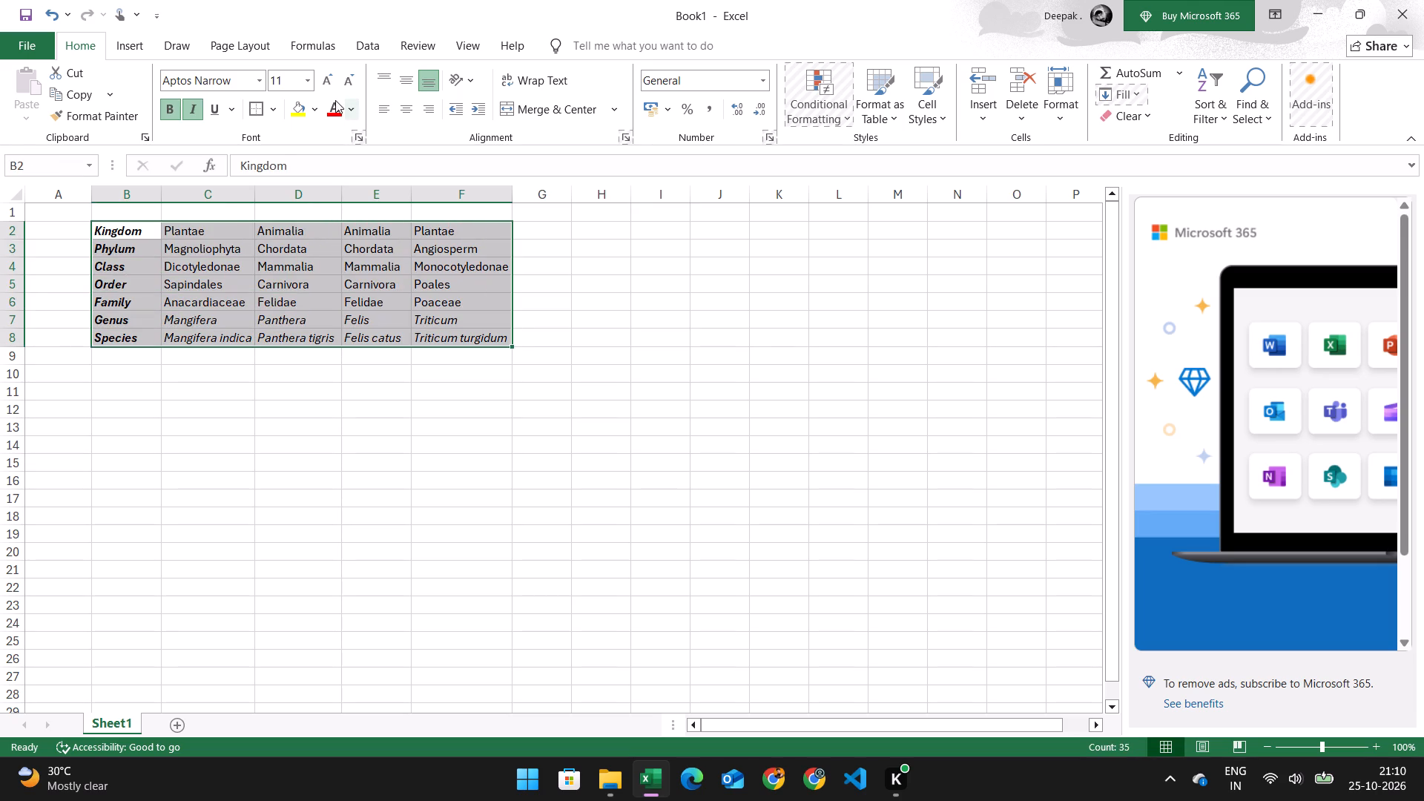
{"action": "left_click", "coordinate": [272, 108]}
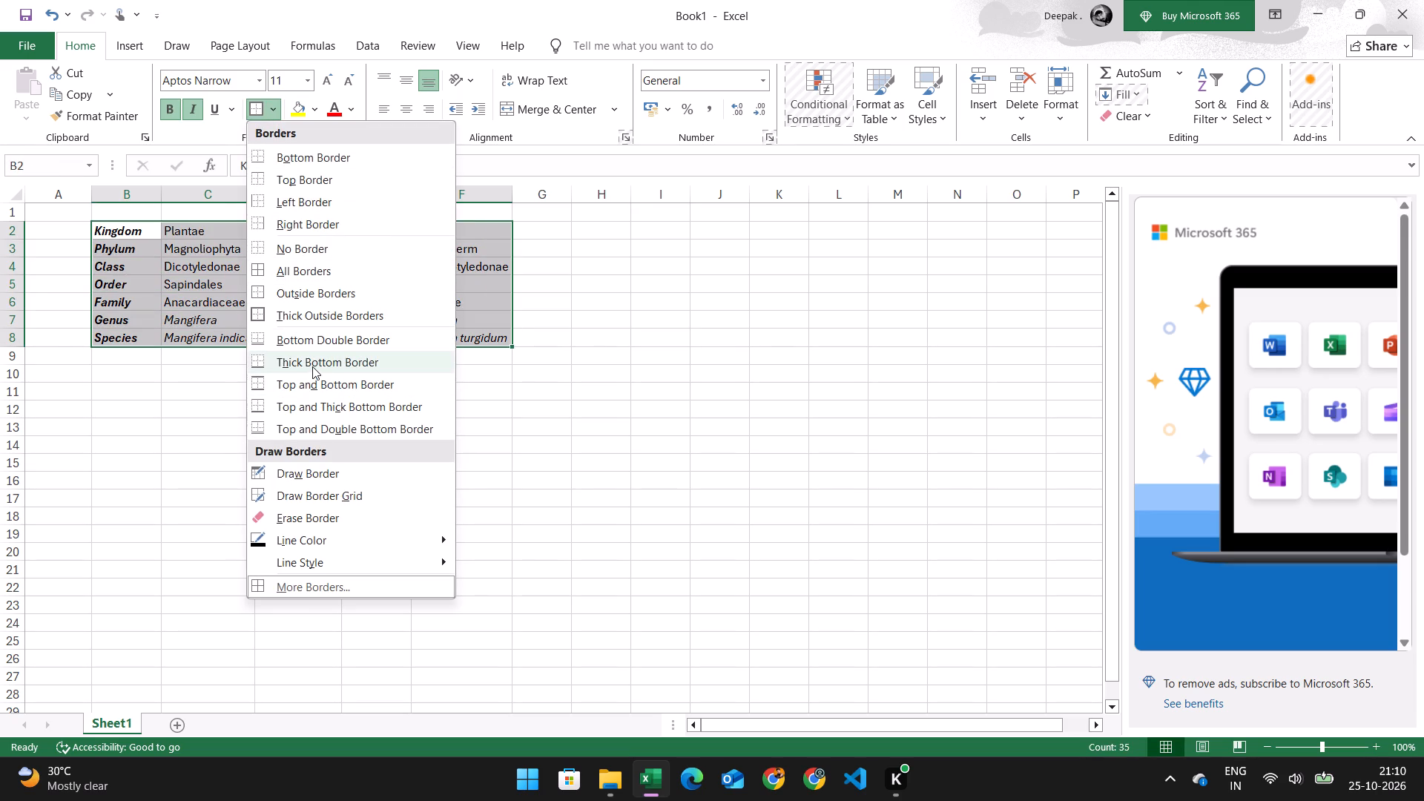
{"action": "left_click", "coordinate": [347, 266]}
{"action": "left_click", "coordinate": [577, 343]}
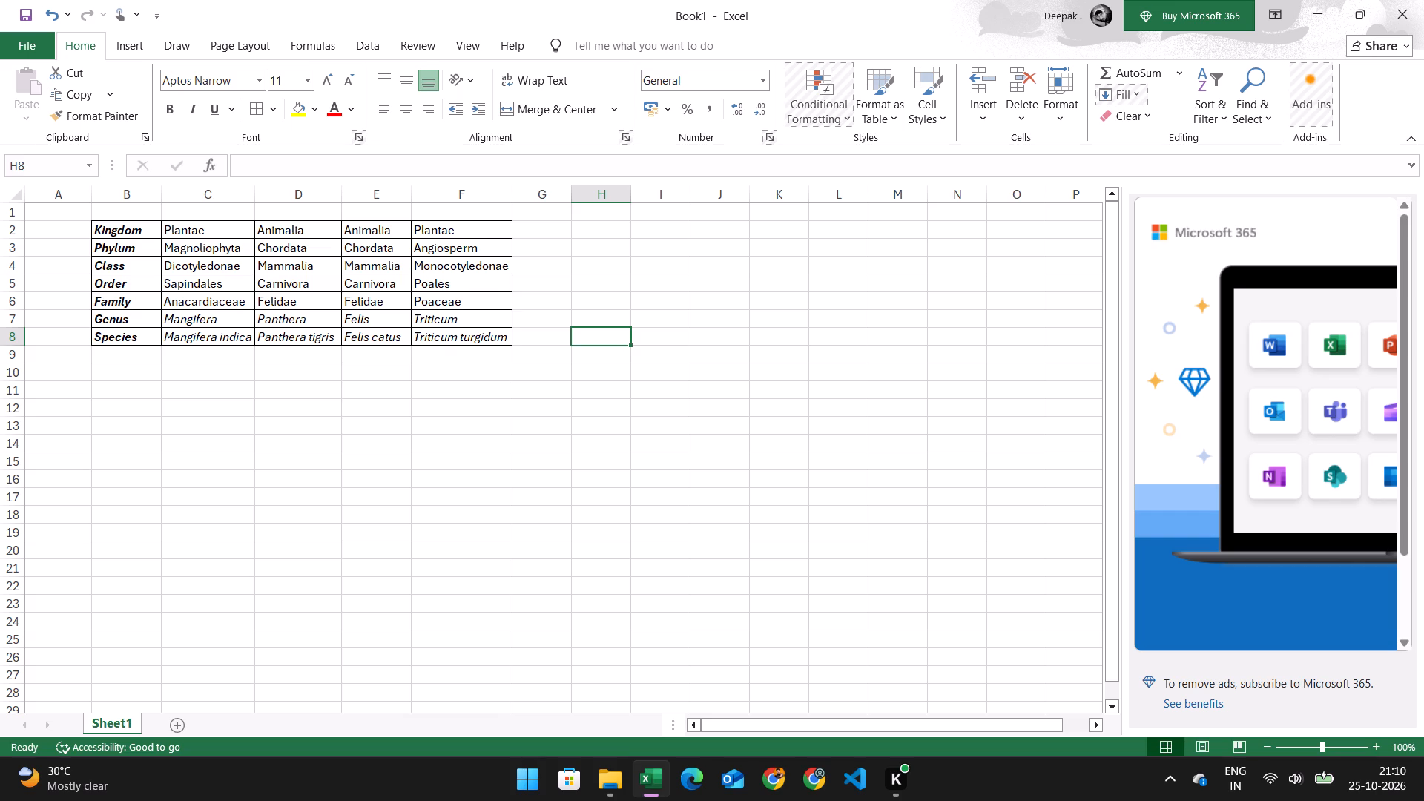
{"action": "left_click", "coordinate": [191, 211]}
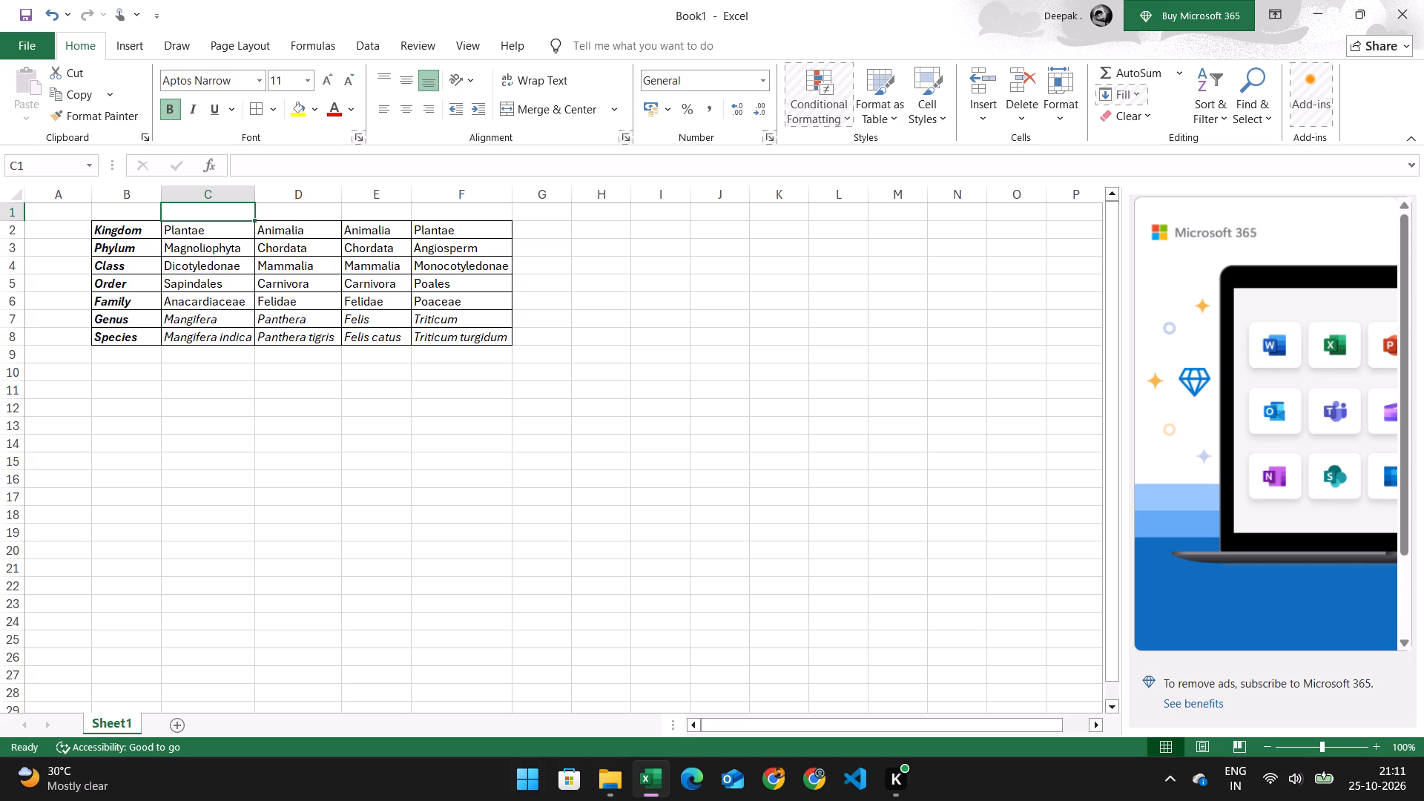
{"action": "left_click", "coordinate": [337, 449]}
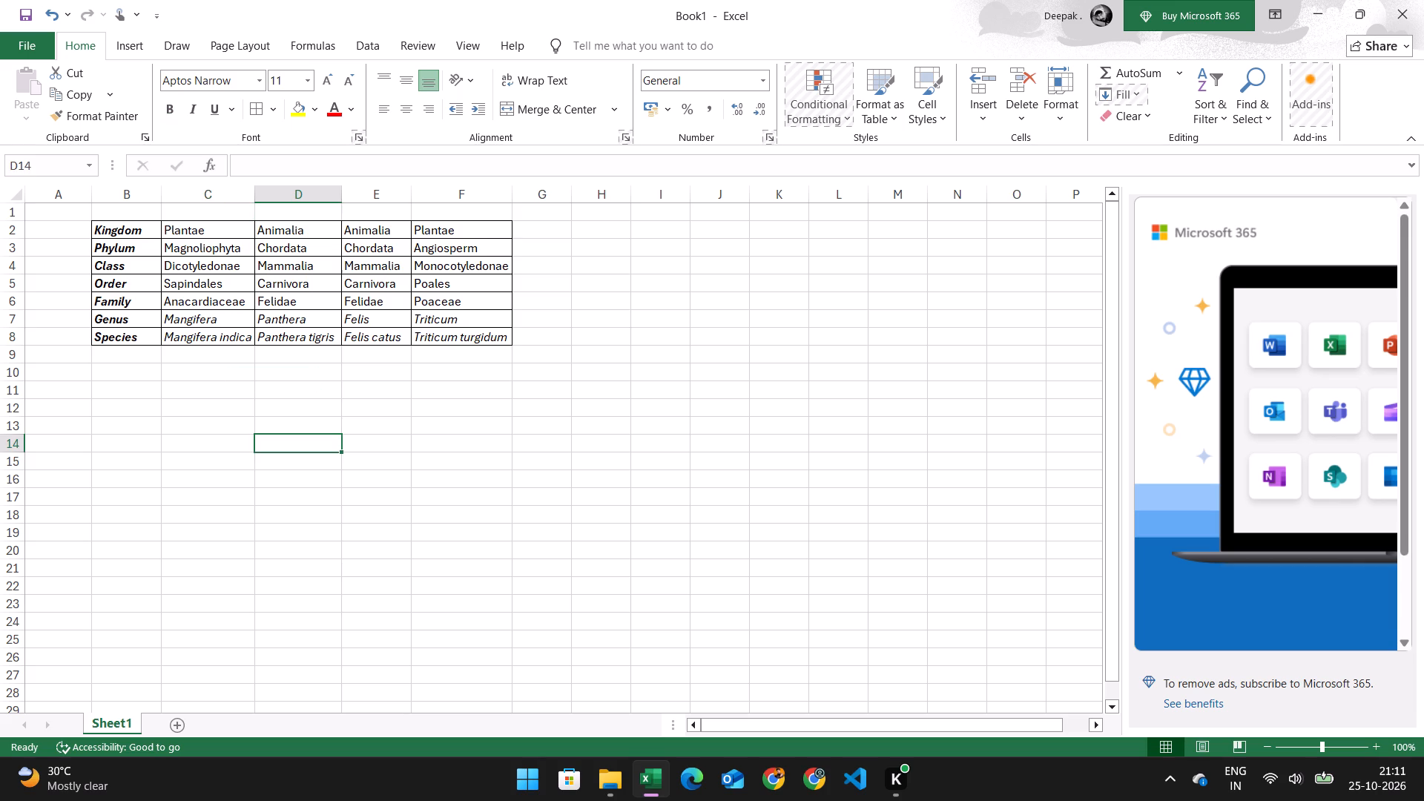
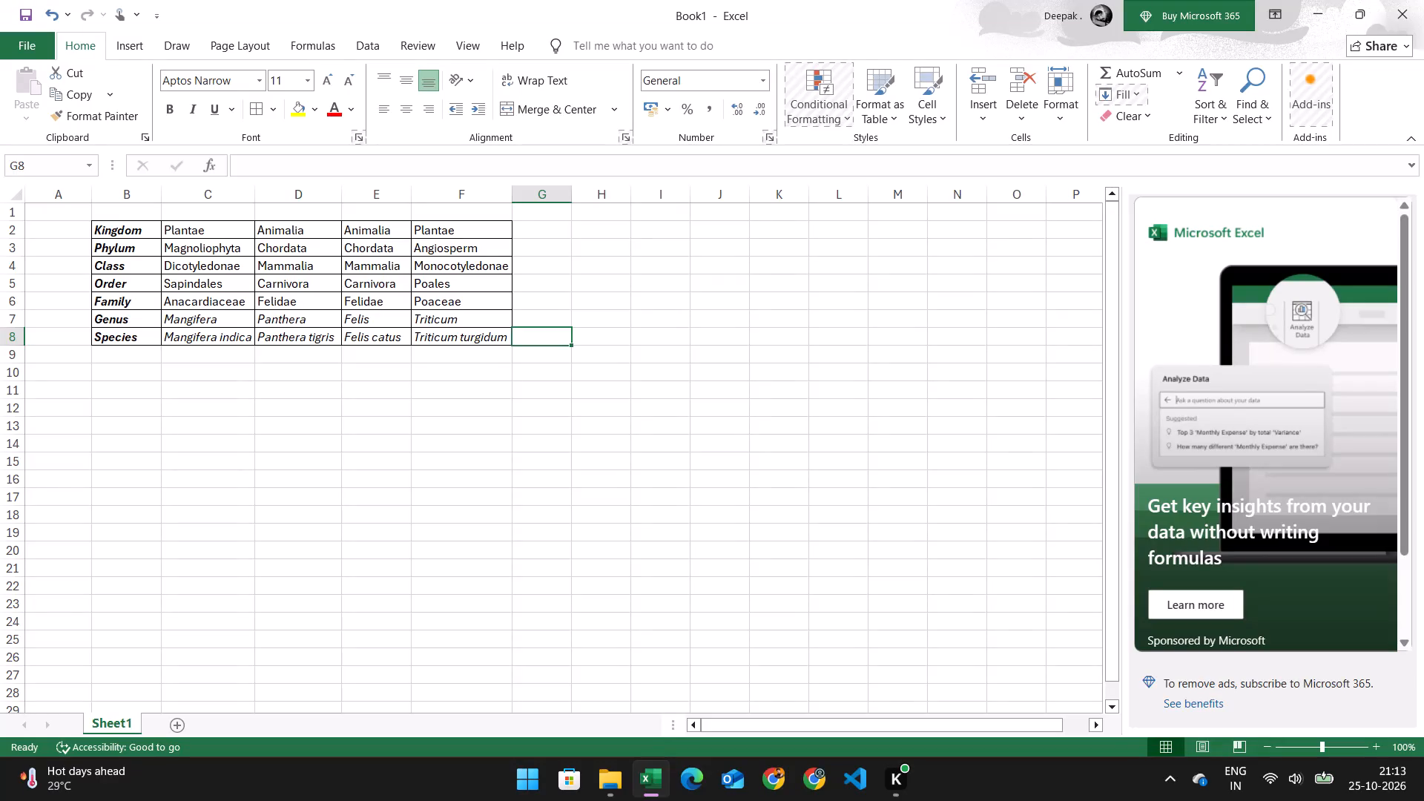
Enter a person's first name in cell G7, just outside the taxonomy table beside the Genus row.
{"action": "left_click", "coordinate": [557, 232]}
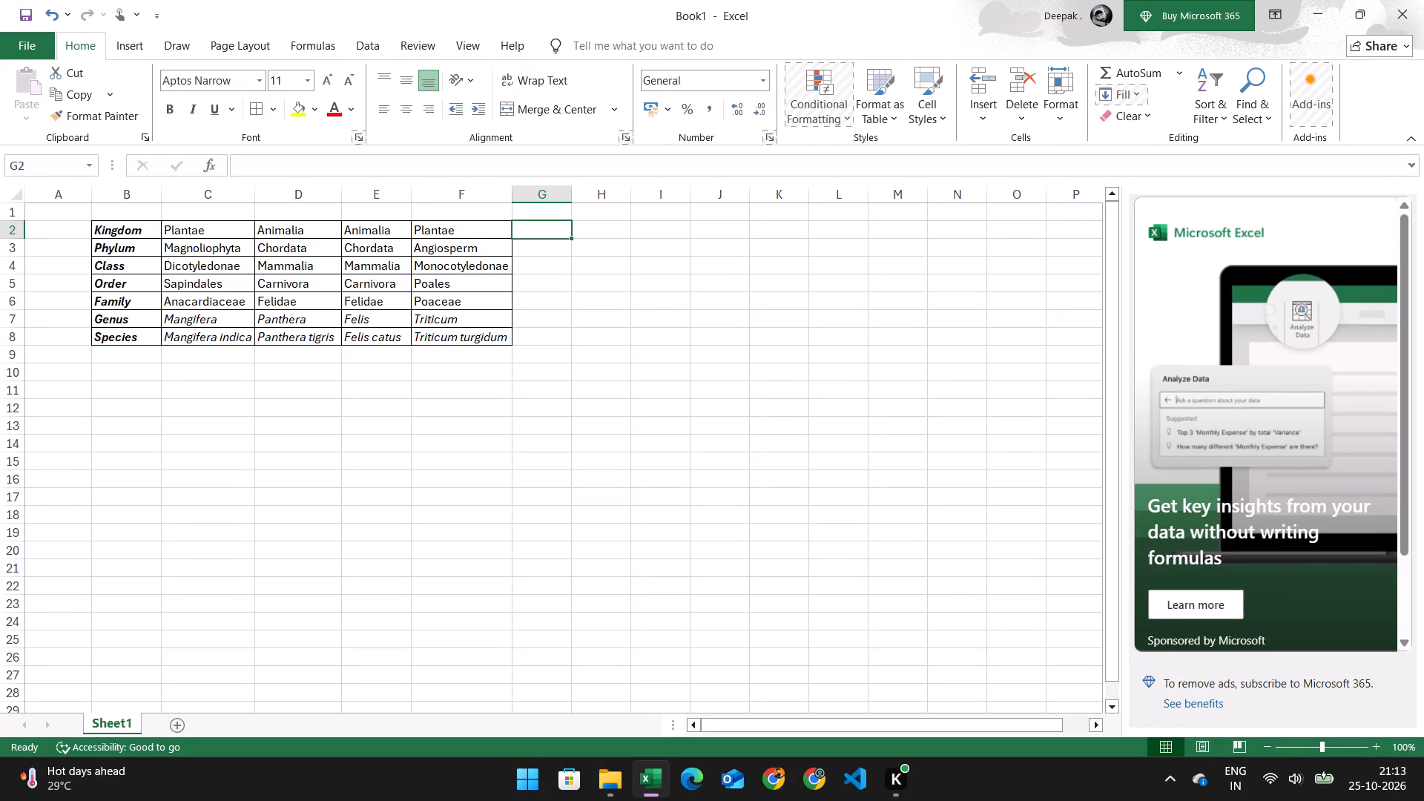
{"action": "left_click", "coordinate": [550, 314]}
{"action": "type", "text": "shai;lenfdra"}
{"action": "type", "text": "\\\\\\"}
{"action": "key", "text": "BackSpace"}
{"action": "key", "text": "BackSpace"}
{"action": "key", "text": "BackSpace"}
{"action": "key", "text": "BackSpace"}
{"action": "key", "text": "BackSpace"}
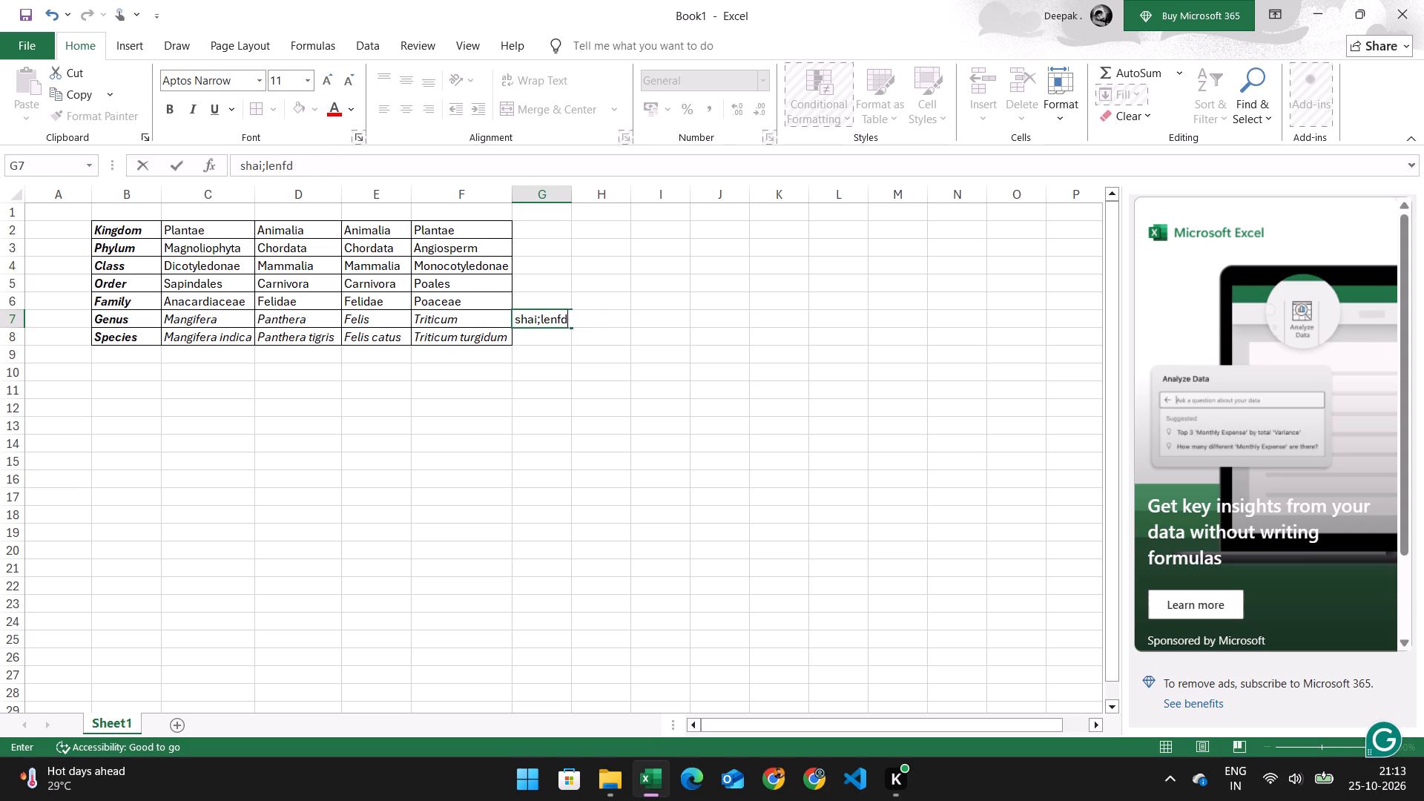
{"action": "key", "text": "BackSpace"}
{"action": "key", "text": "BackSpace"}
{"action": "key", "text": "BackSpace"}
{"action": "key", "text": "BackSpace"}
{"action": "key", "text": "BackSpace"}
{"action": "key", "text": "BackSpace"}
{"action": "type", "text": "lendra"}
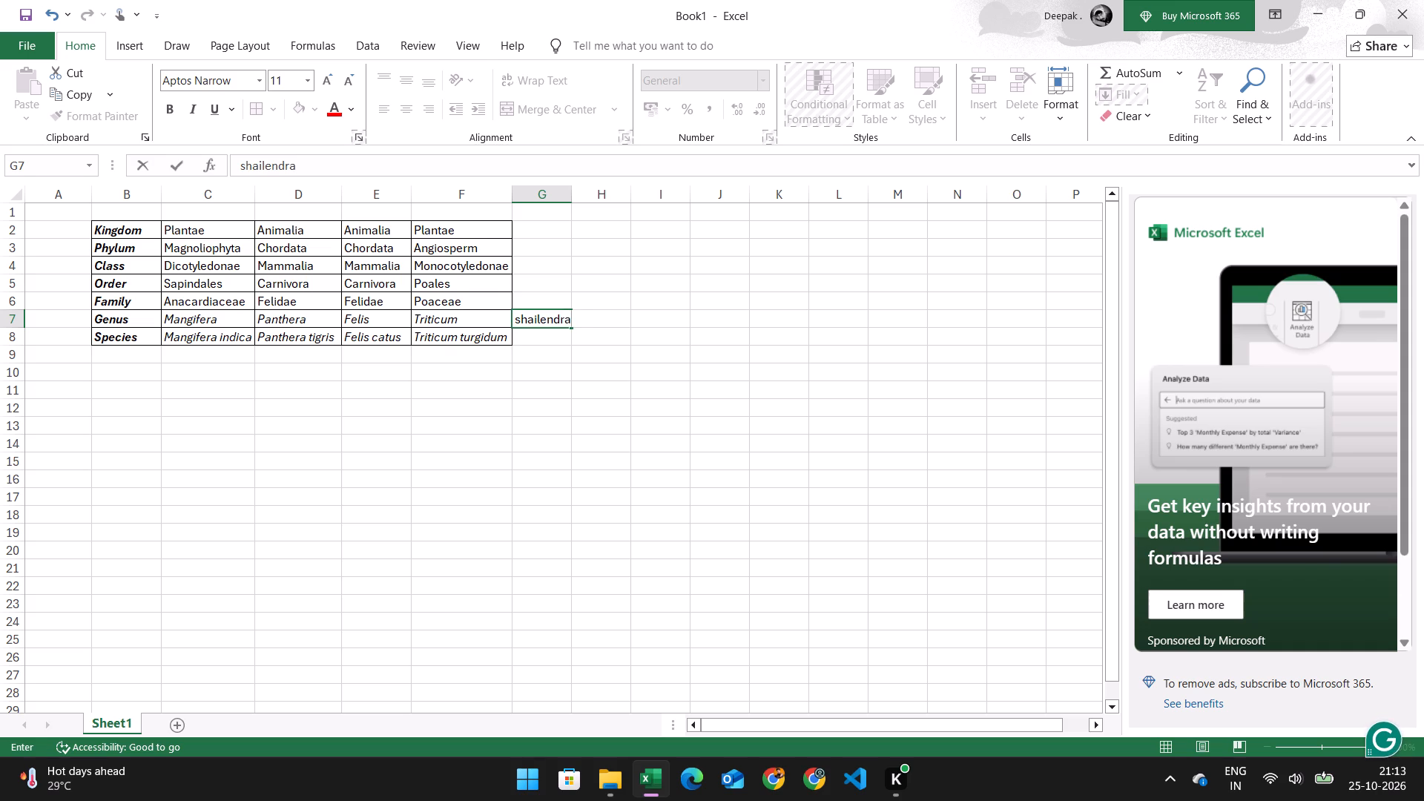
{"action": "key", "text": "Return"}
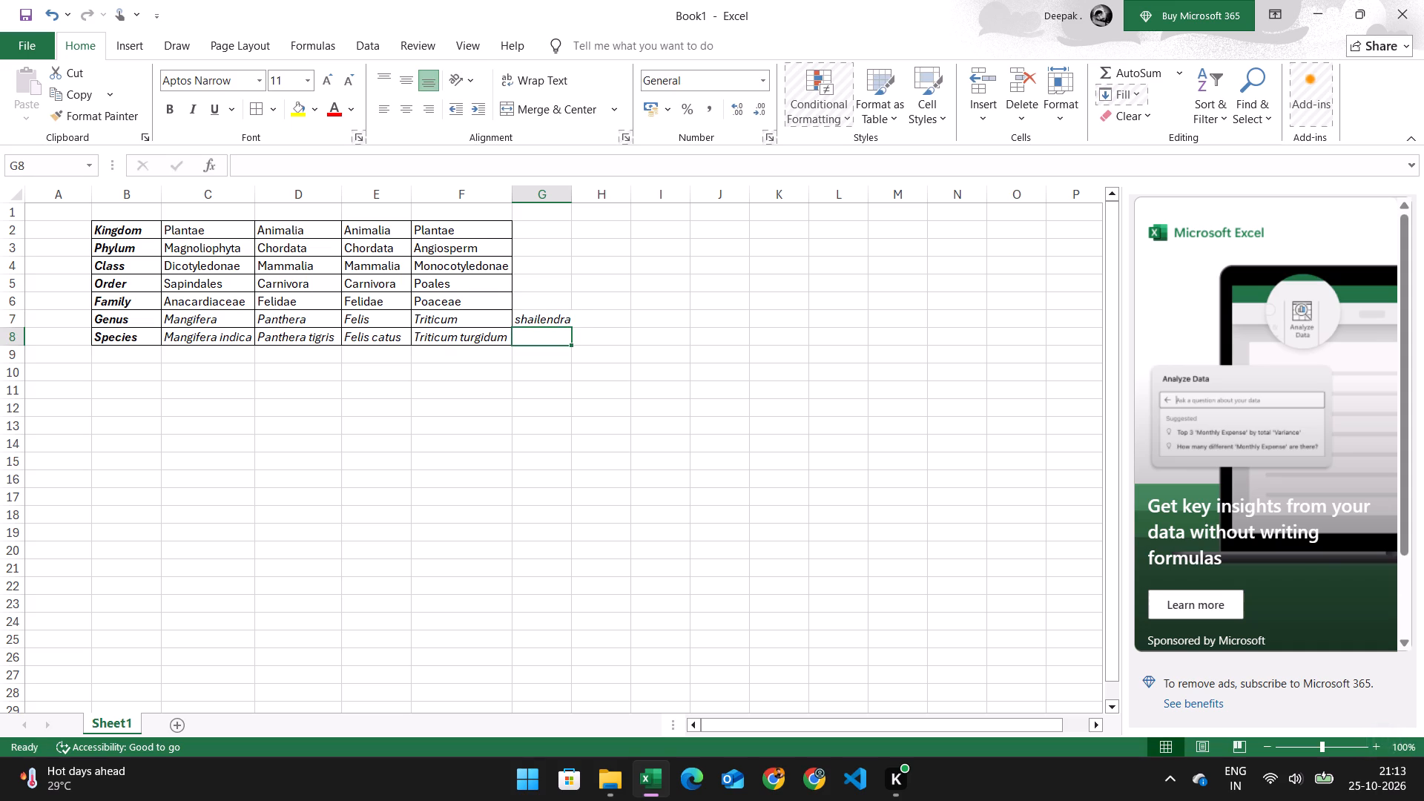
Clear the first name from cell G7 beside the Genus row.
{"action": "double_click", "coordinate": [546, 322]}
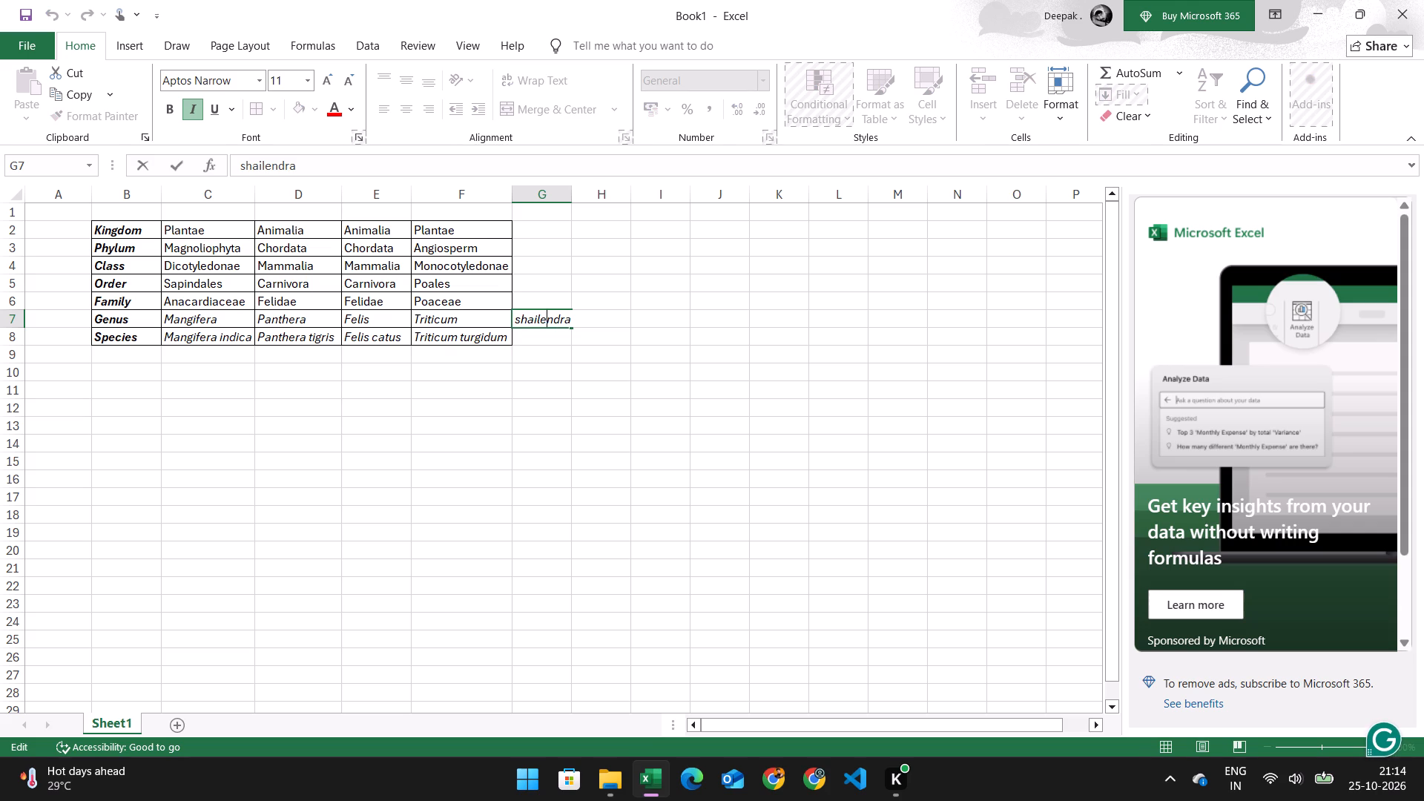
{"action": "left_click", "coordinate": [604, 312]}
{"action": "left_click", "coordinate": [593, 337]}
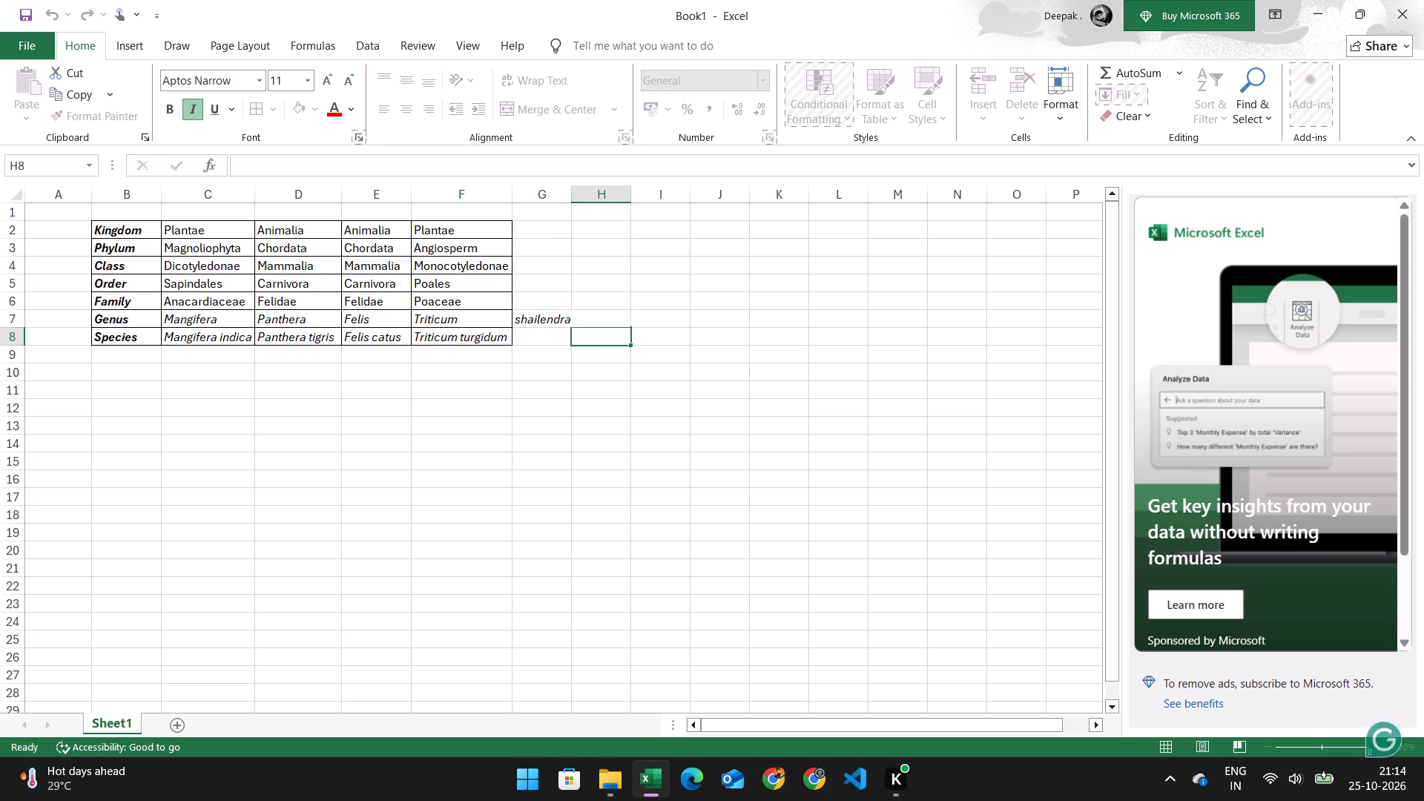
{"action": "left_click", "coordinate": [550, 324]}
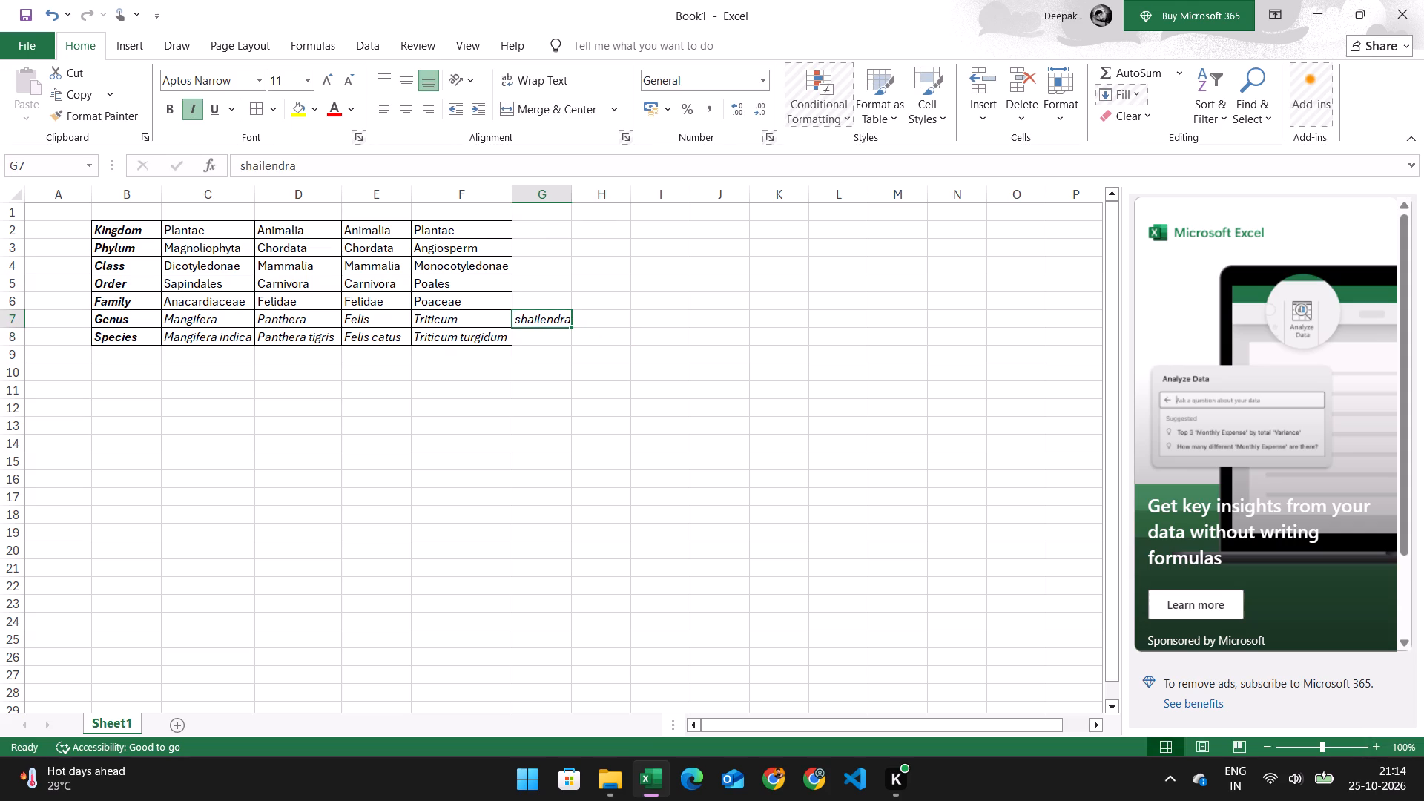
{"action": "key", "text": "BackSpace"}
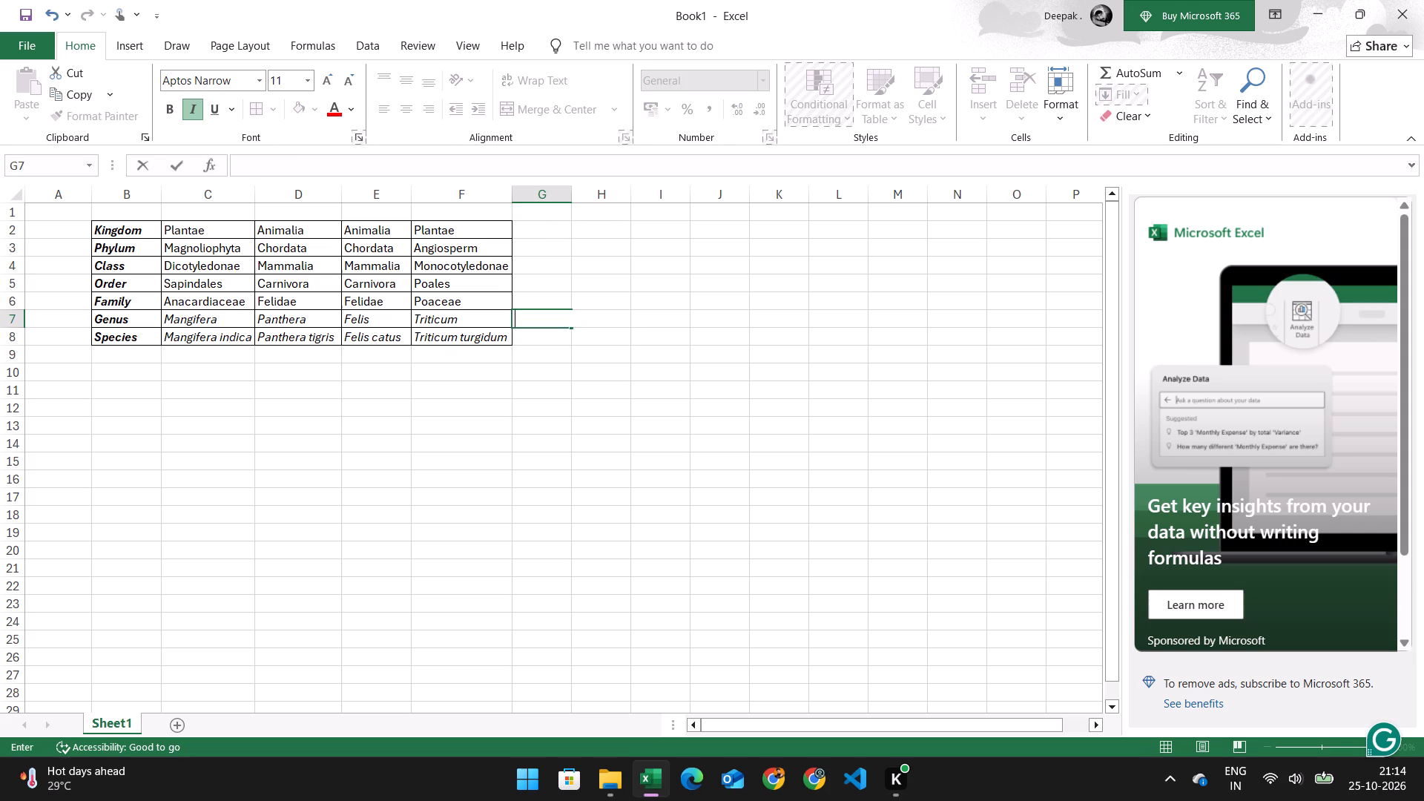
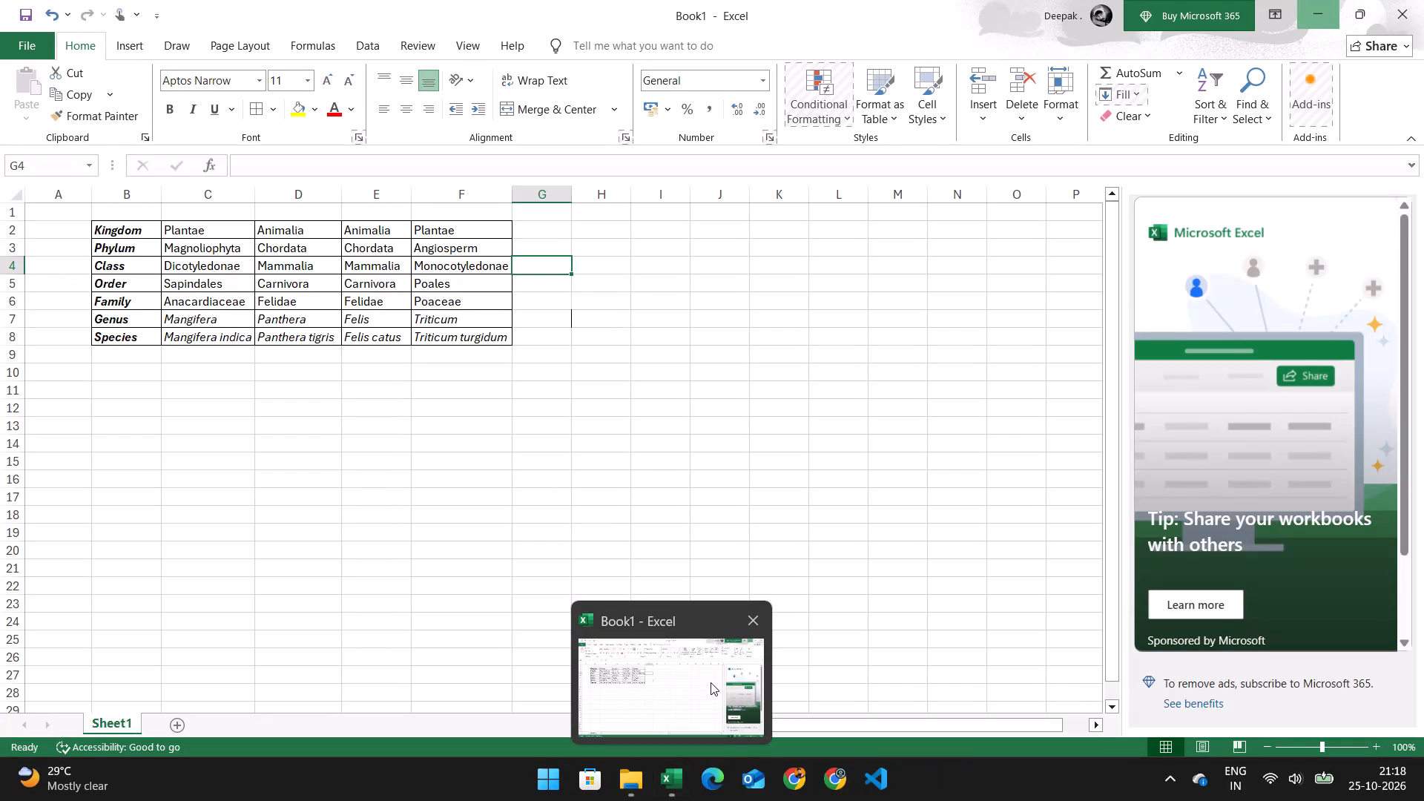
Start closing the taxonomy workbook and choose the OneDrive Desktop folder as its save location.
{"action": "left_click", "coordinate": [711, 682]}
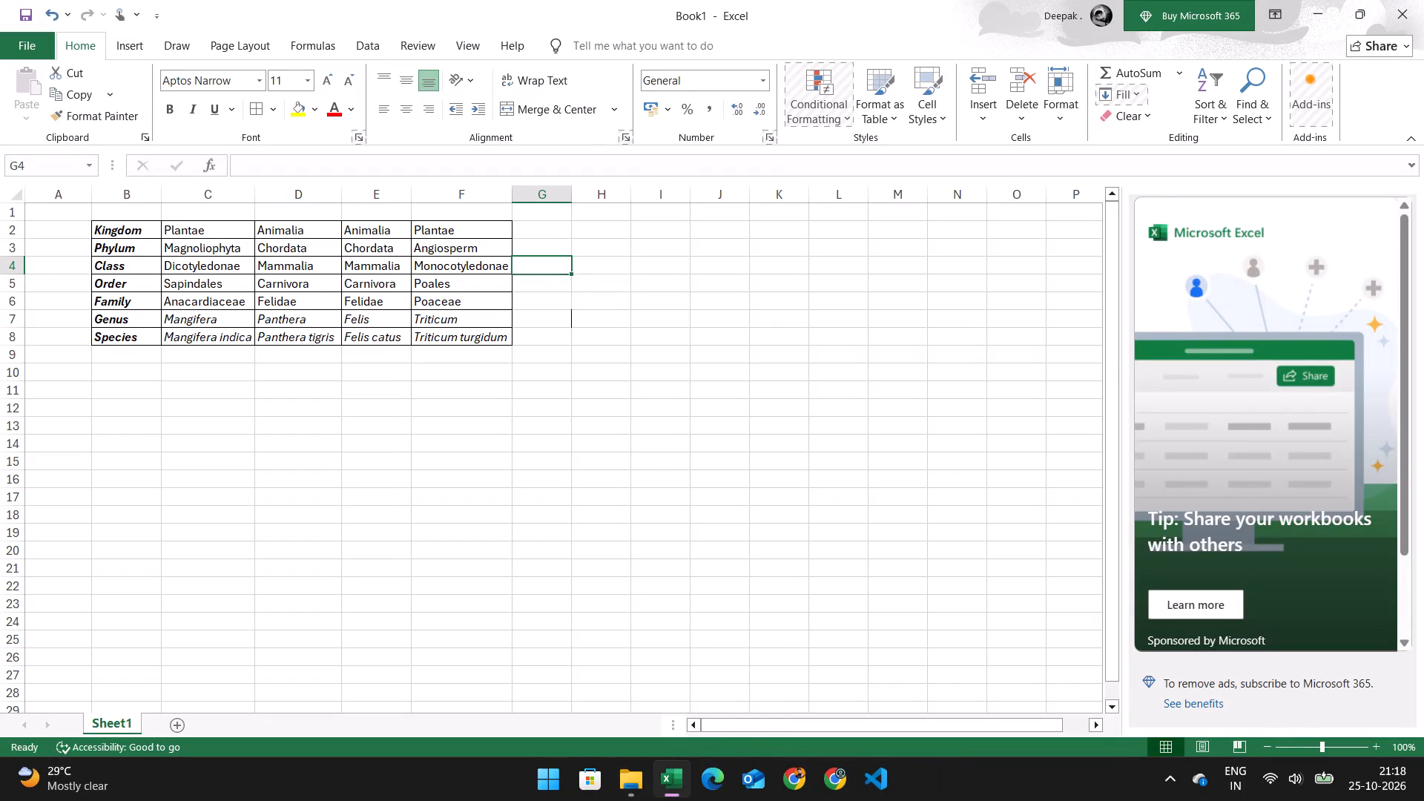
{"action": "left_click", "coordinate": [929, 237]}
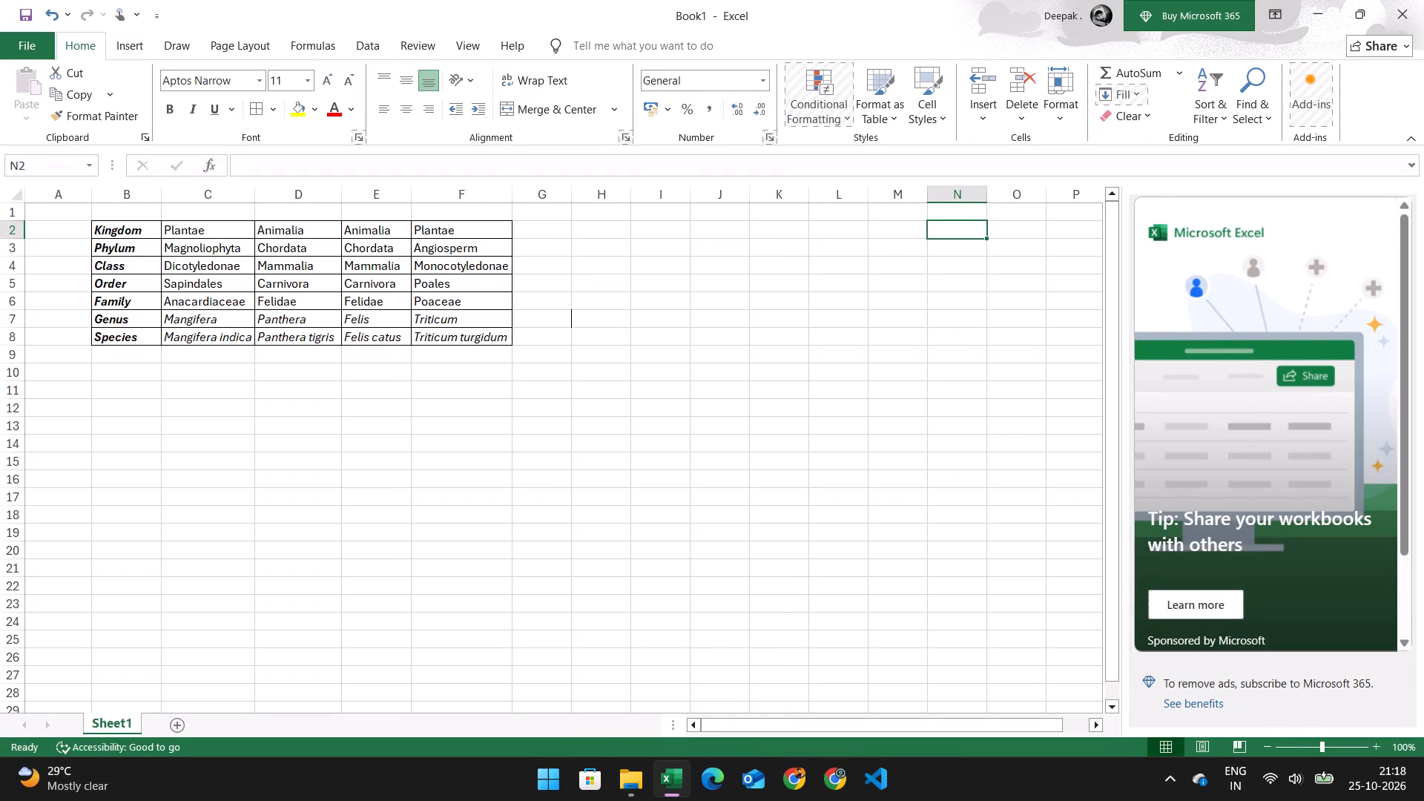
{"action": "left_click", "coordinate": [1402, 22]}
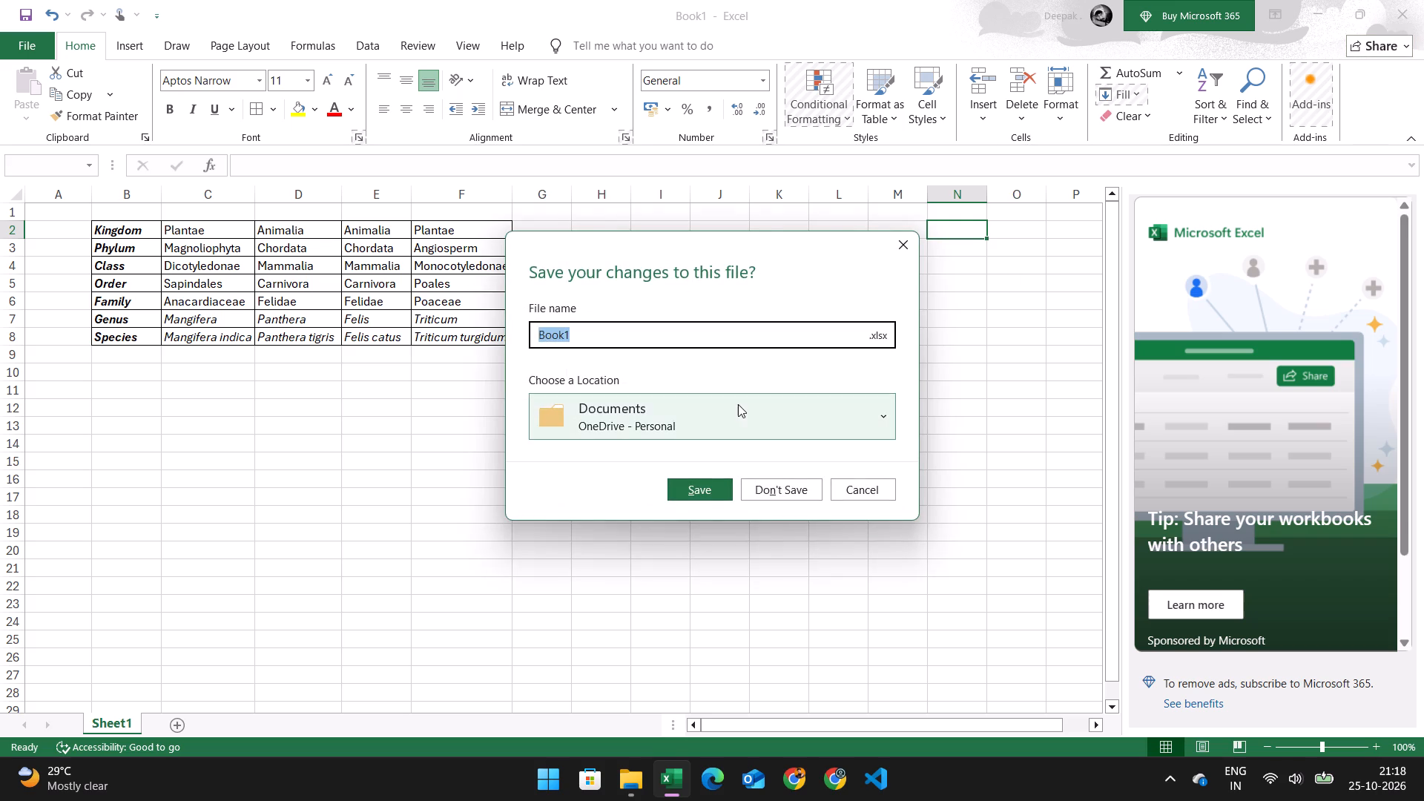
{"action": "left_click", "coordinate": [738, 404]}
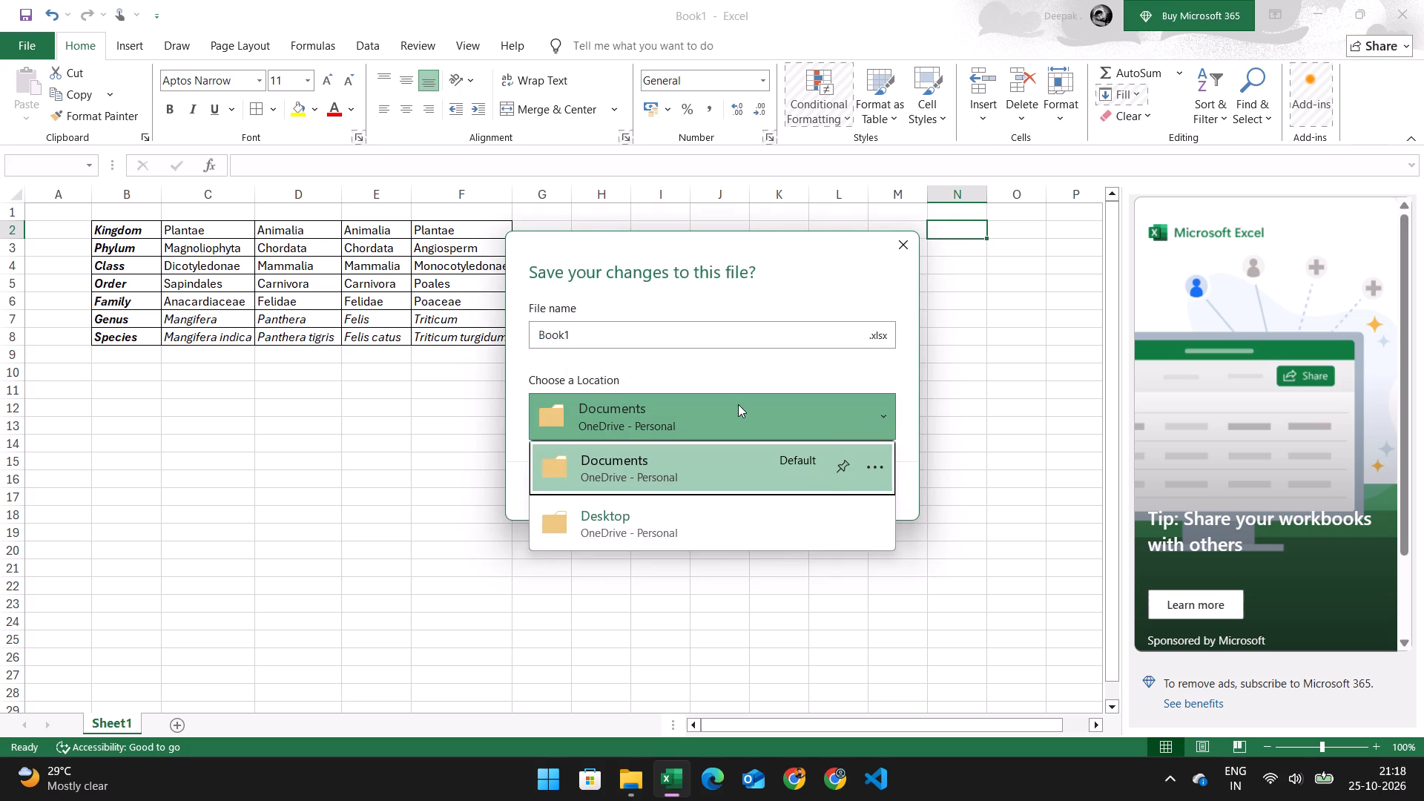
{"action": "left_click", "coordinate": [691, 524]}
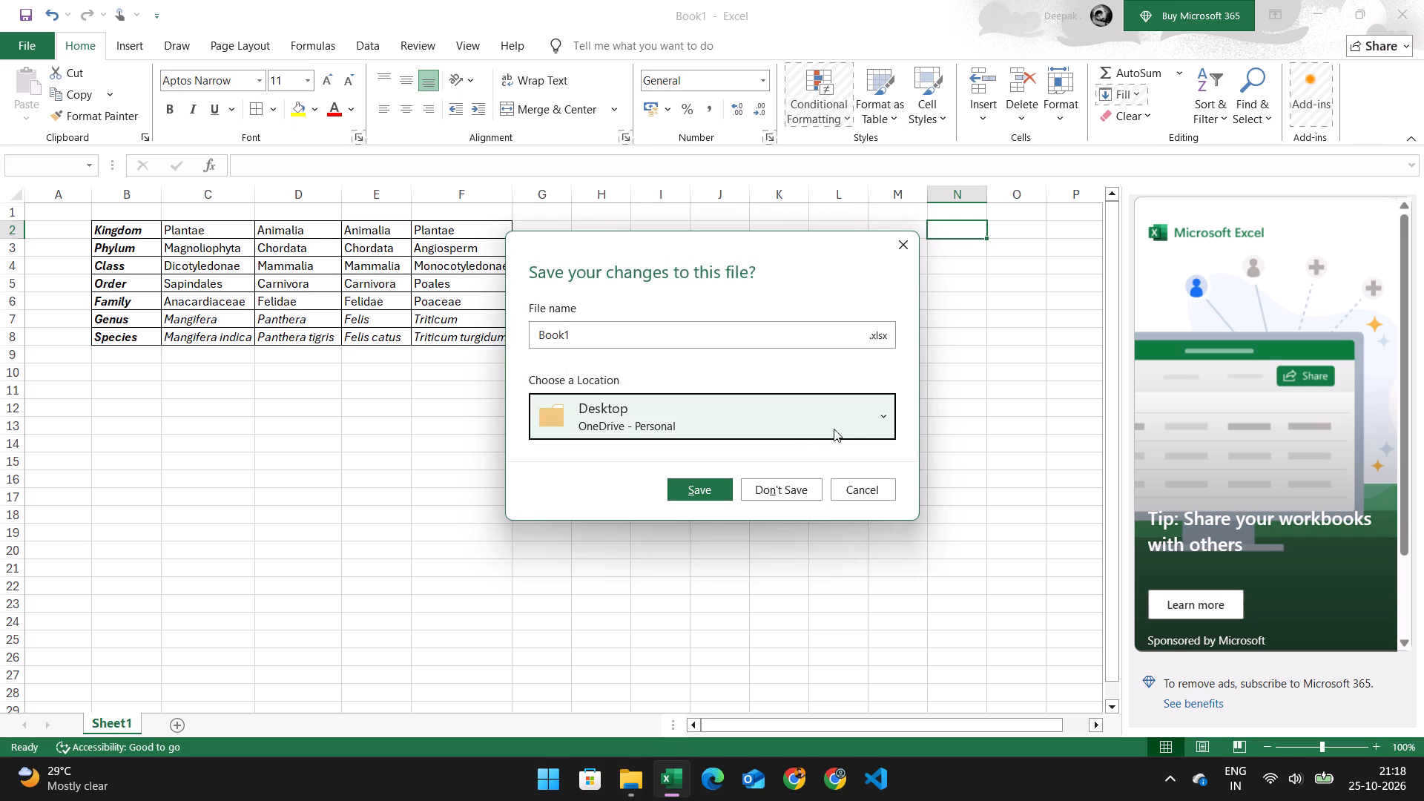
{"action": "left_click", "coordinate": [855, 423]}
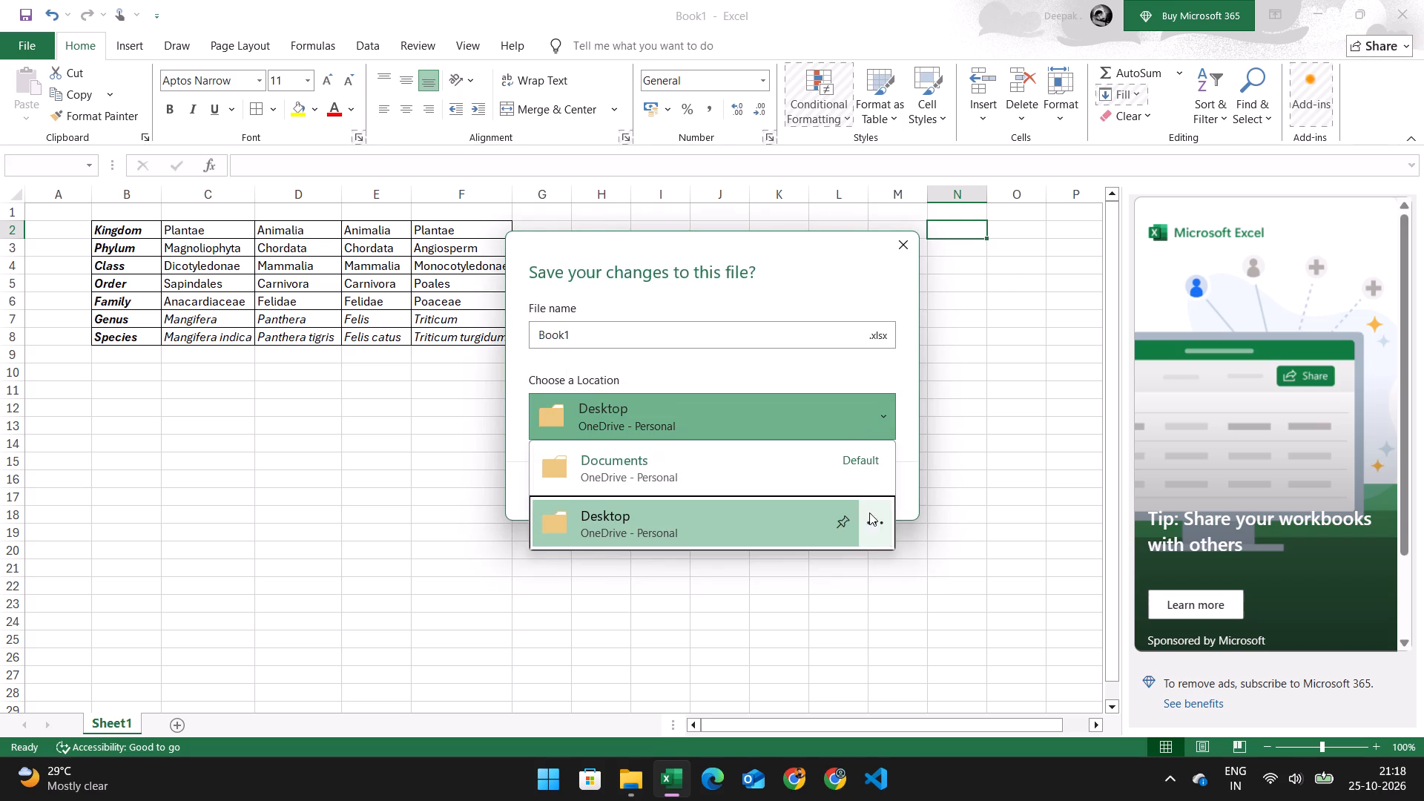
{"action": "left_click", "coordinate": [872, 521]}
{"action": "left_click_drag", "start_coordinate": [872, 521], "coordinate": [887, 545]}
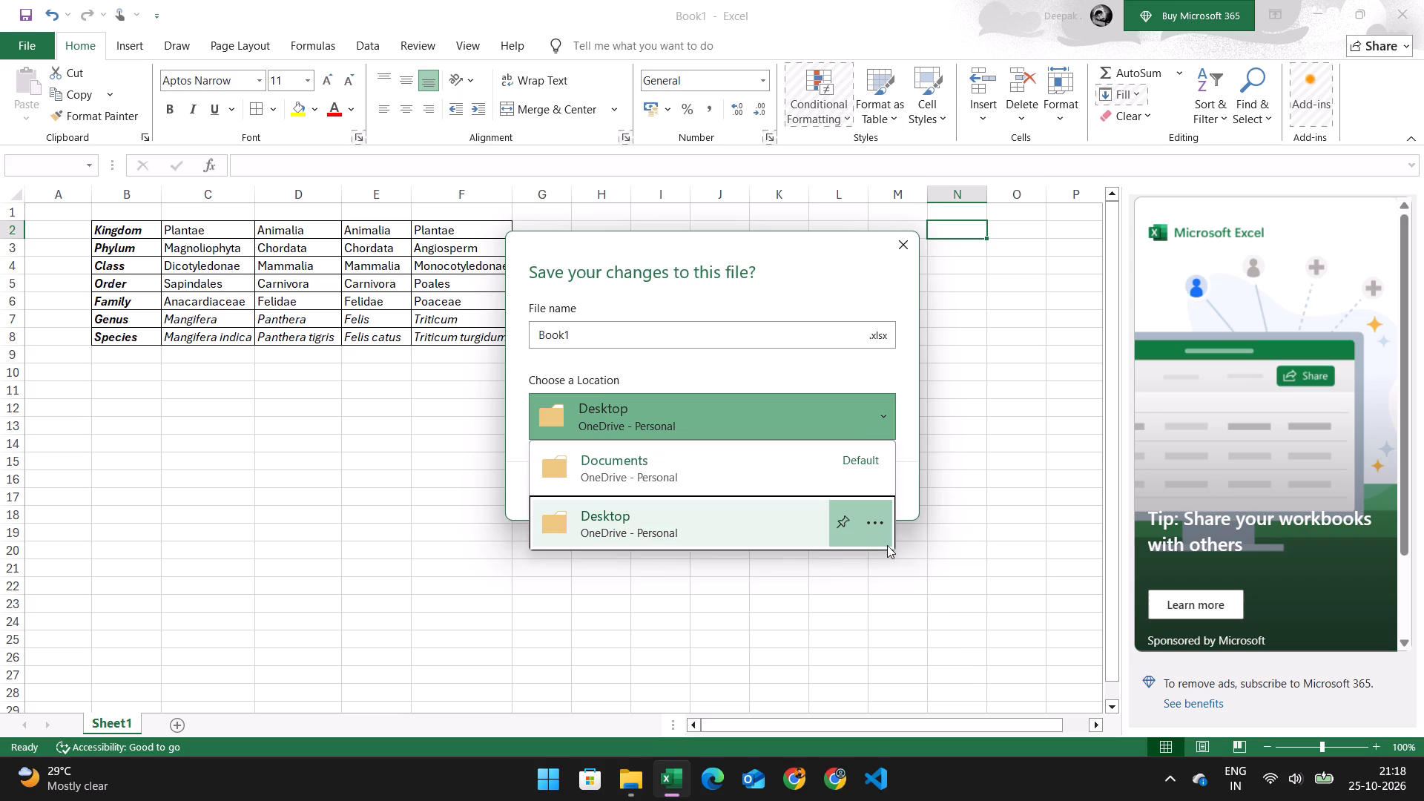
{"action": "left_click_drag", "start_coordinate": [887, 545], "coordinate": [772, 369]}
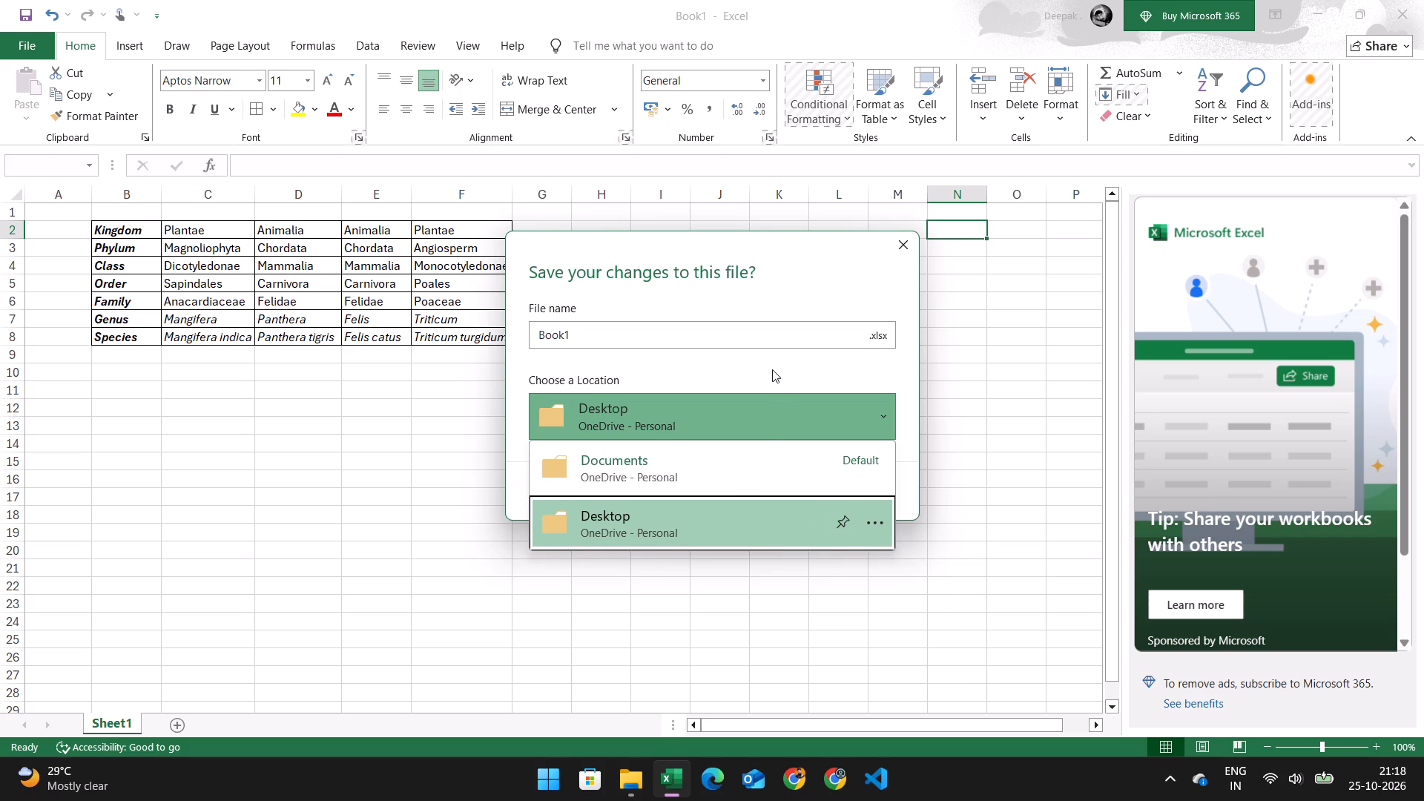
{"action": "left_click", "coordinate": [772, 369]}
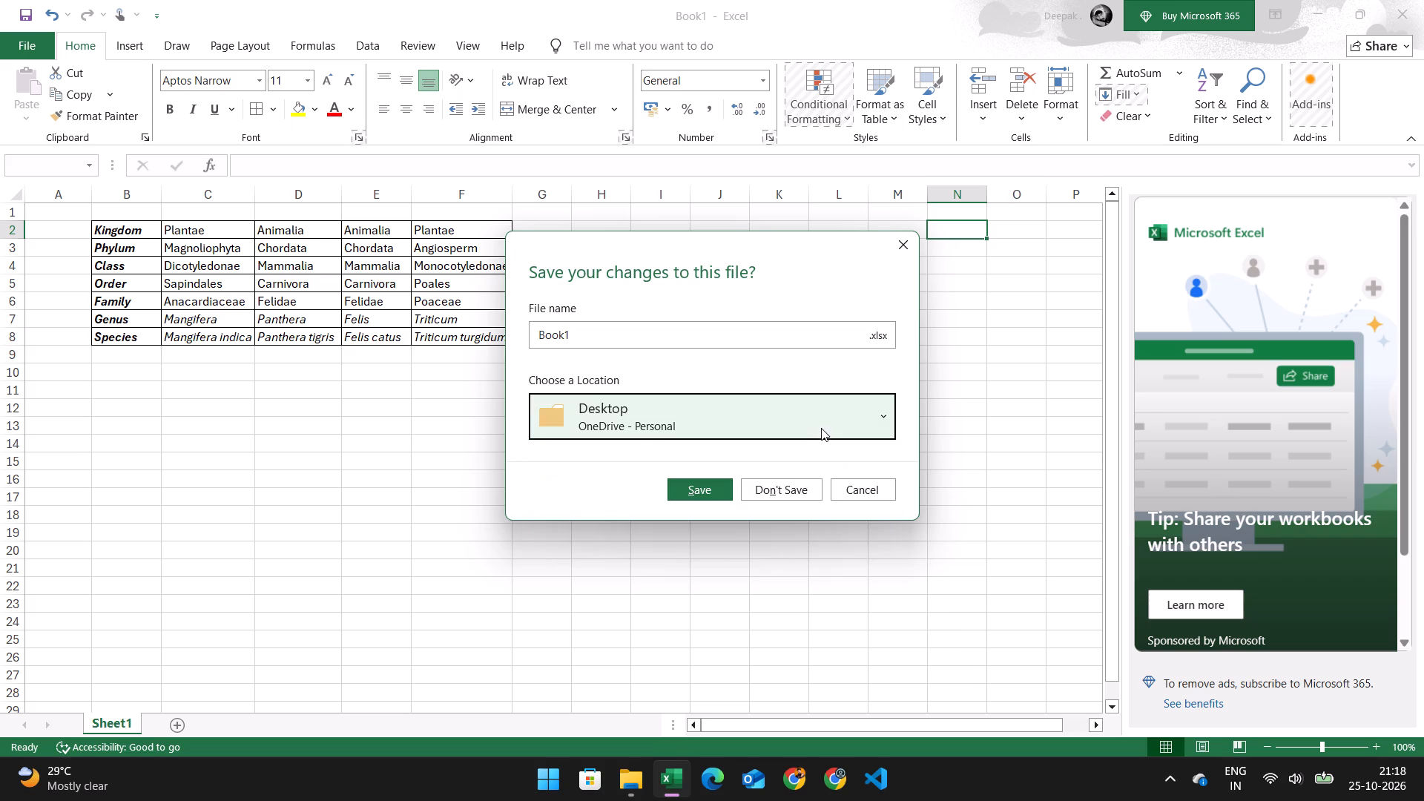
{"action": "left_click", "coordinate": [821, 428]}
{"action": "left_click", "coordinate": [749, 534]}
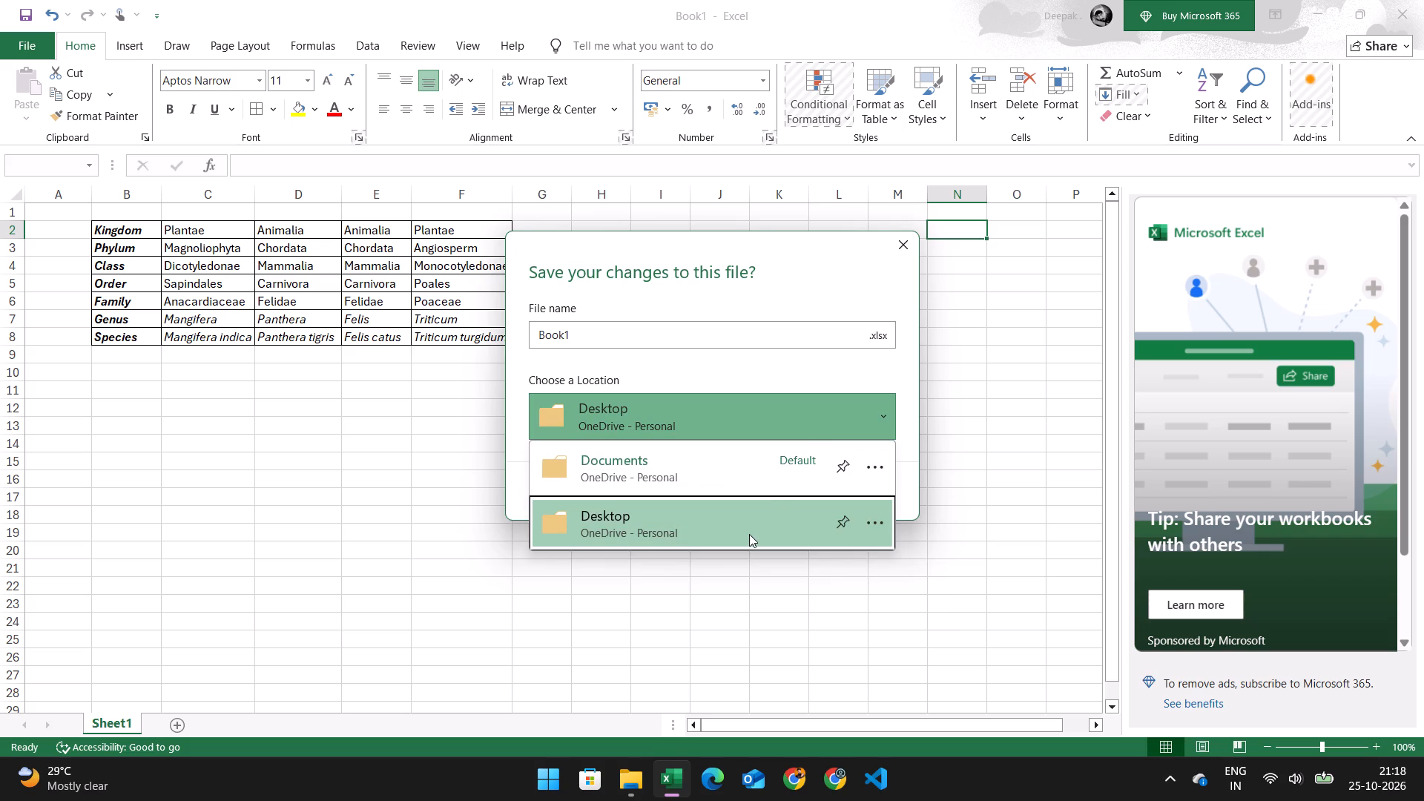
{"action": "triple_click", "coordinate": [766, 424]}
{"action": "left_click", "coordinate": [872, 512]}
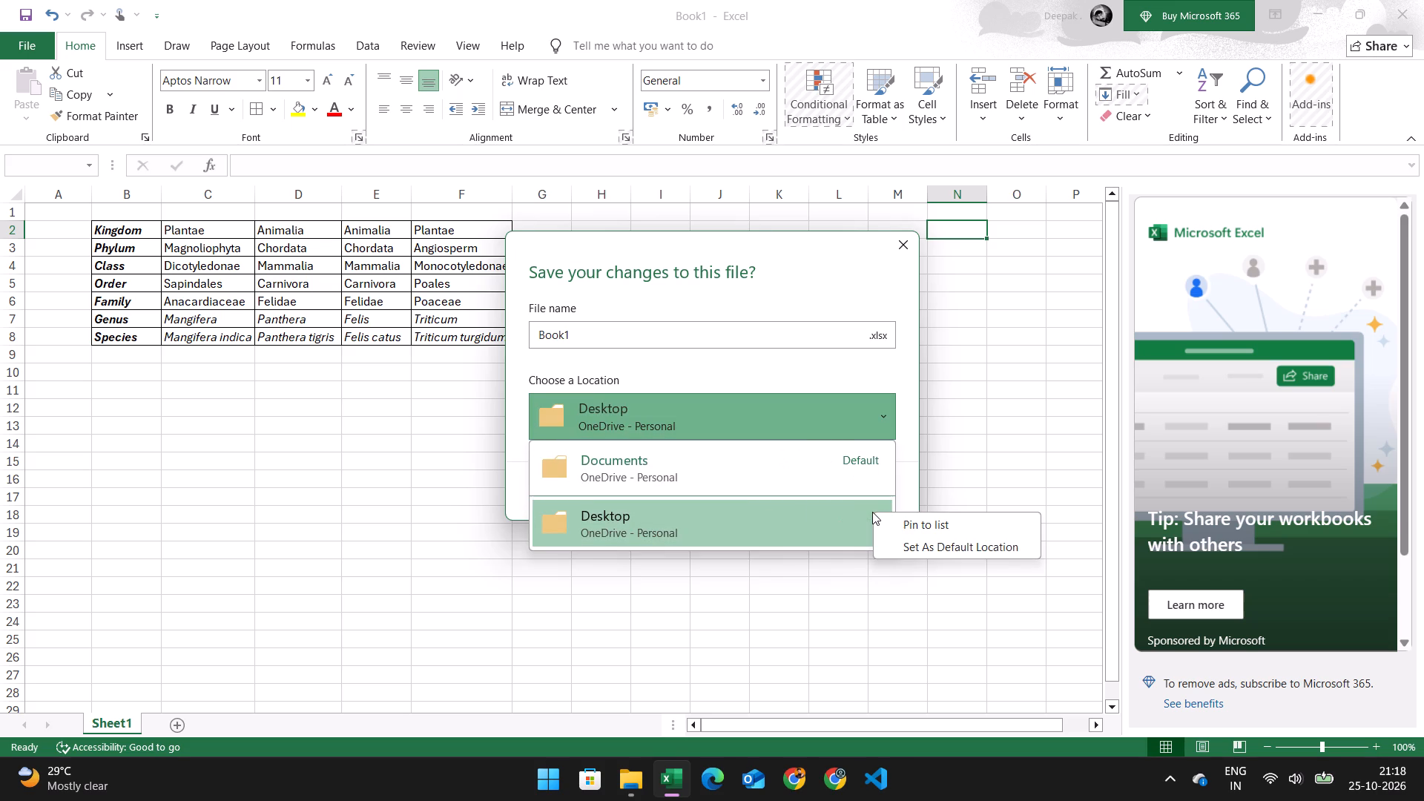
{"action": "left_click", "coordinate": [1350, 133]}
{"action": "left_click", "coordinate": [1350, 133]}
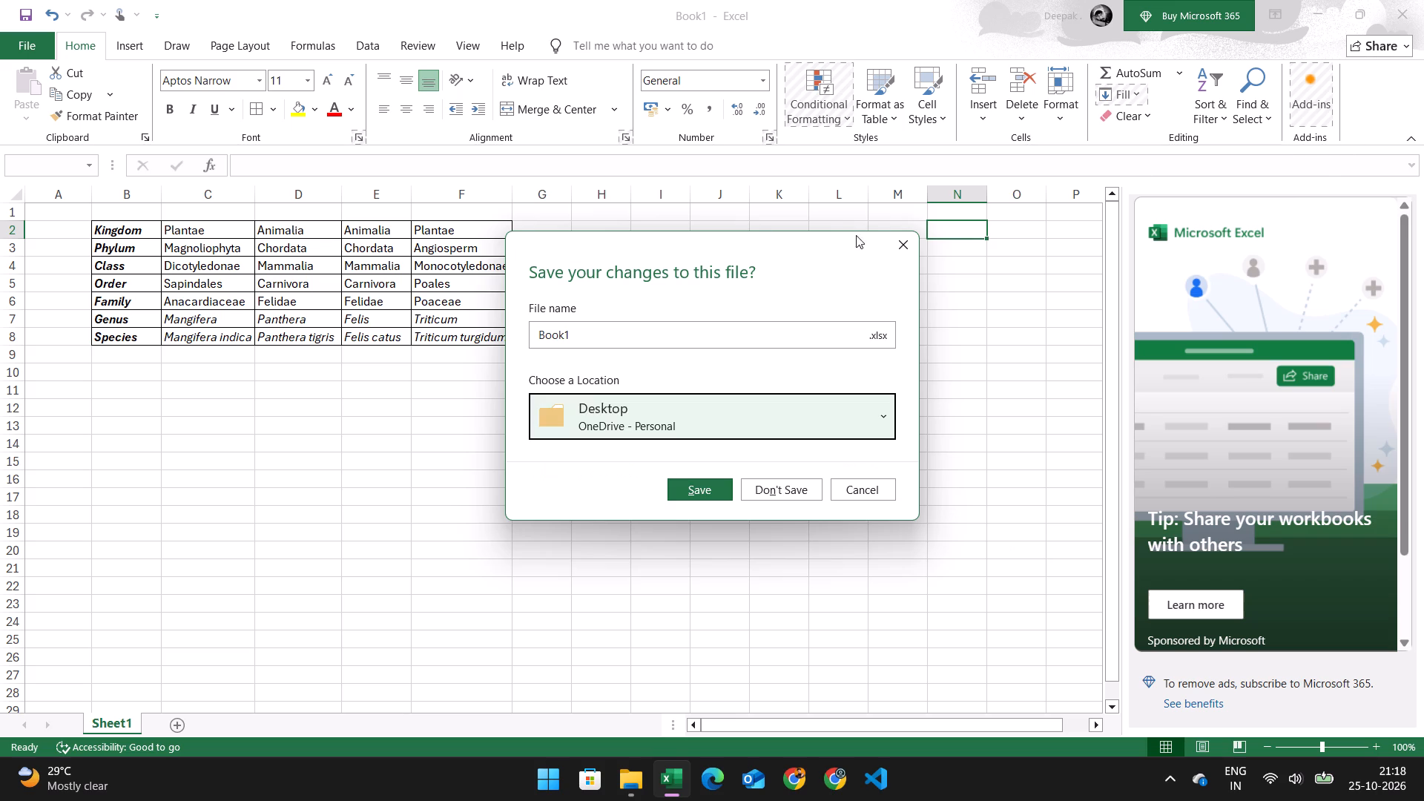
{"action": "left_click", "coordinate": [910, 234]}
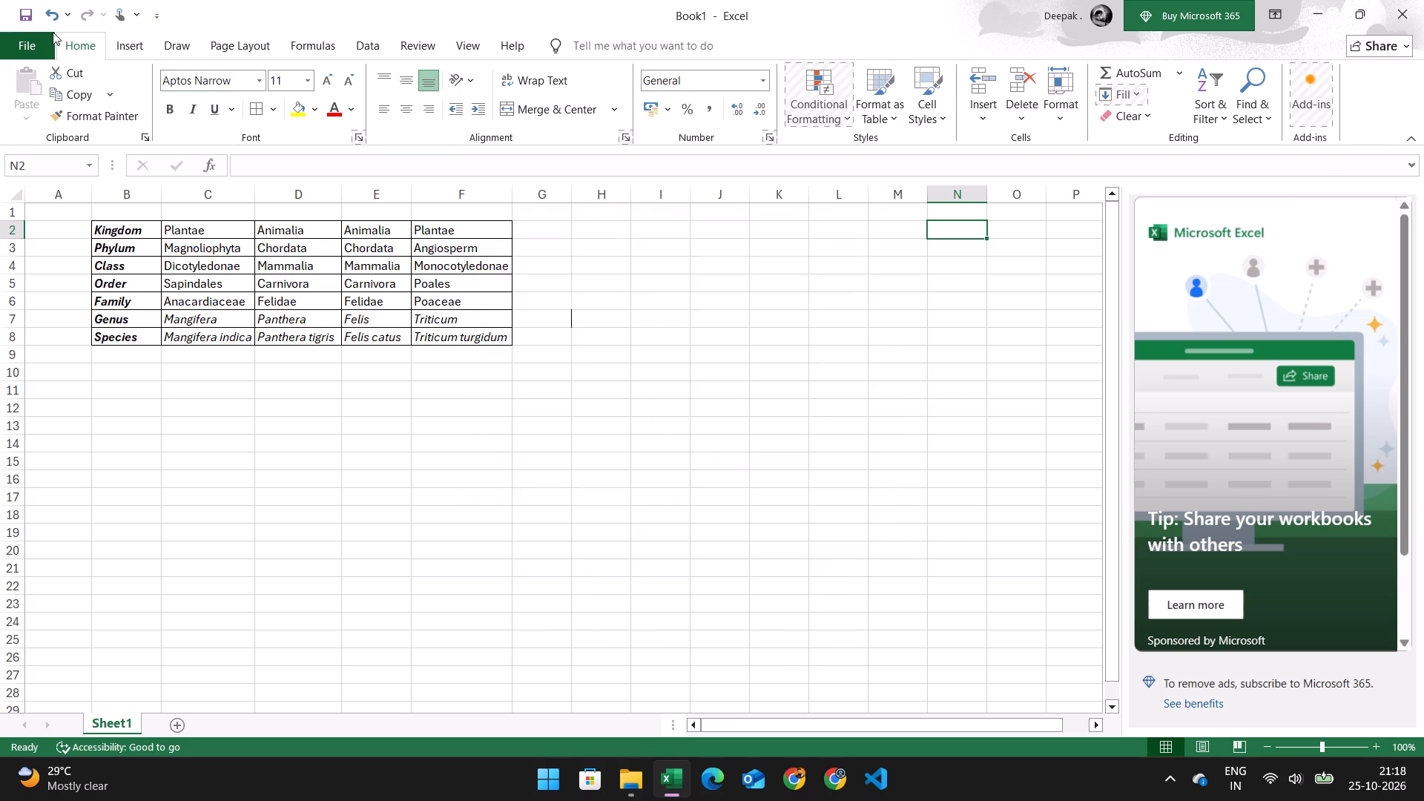
Save the workbook to the OneDrive Desktop folder under the file name shailendra.
{"action": "left_click", "coordinate": [23, 16]}
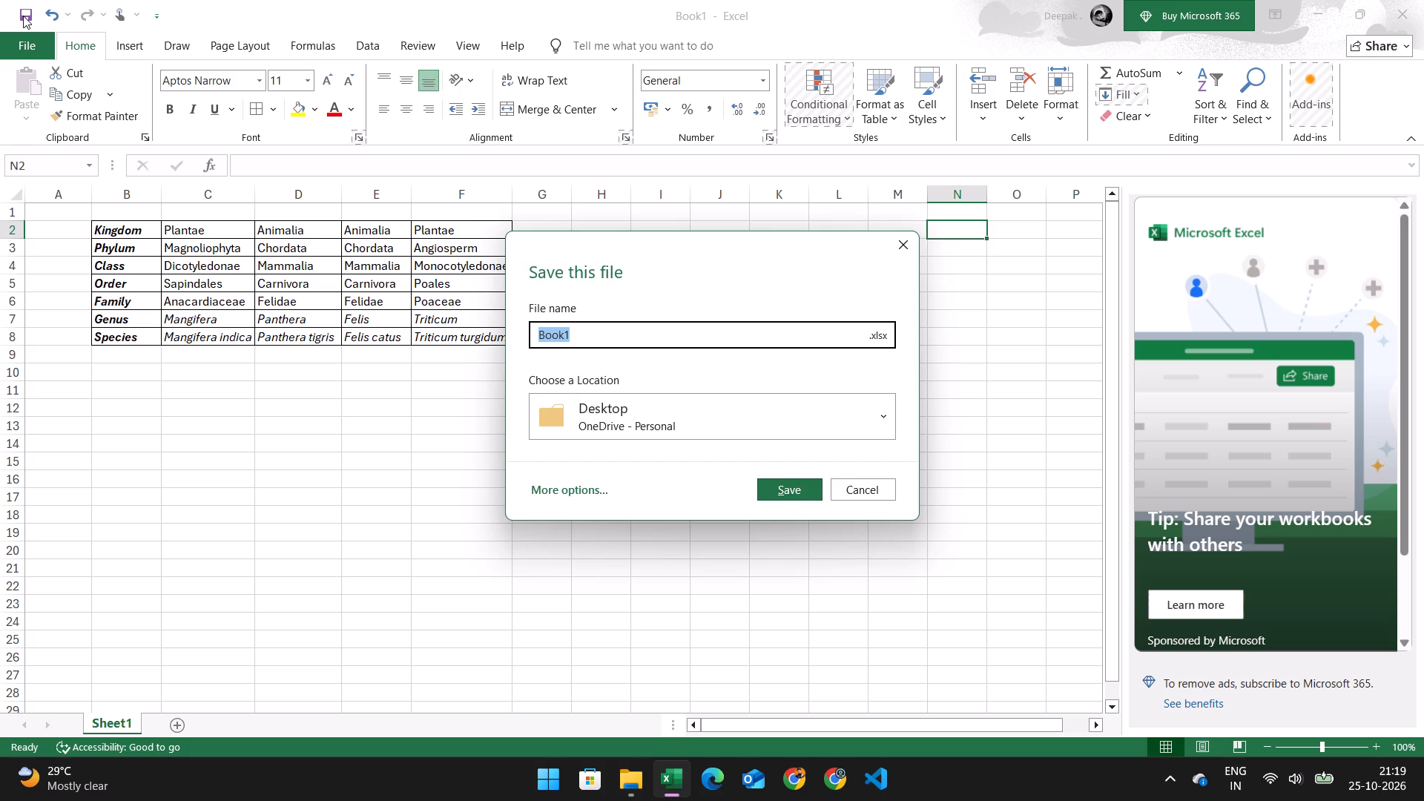
{"action": "type", "text": "shai"}
{"action": "type", "text": "lendra"}
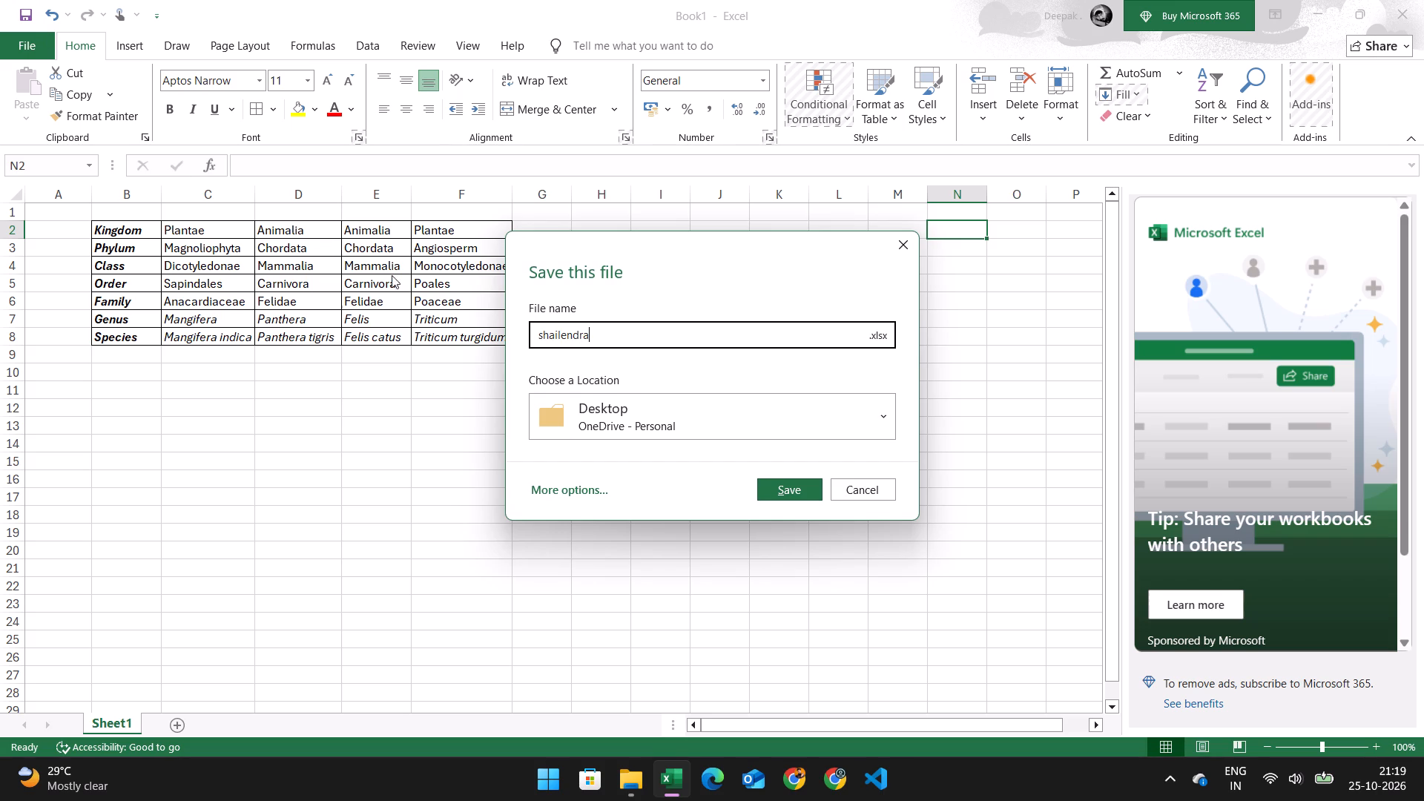
{"action": "left_click", "coordinate": [806, 491]}
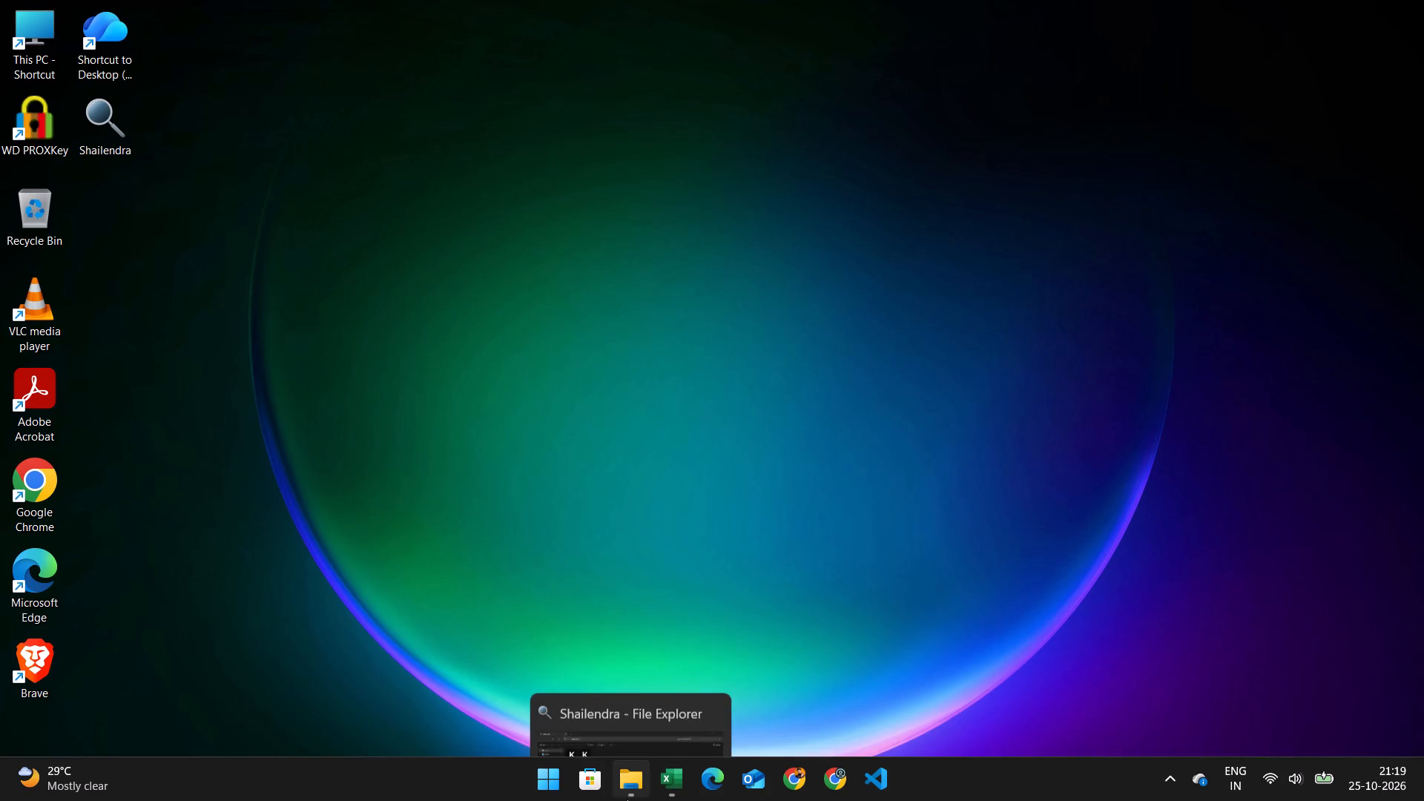
Open This PC in File Explorer and search the Documents folder for "shai" to find the saved workbook.
{"action": "left_click", "coordinate": [439, 622]}
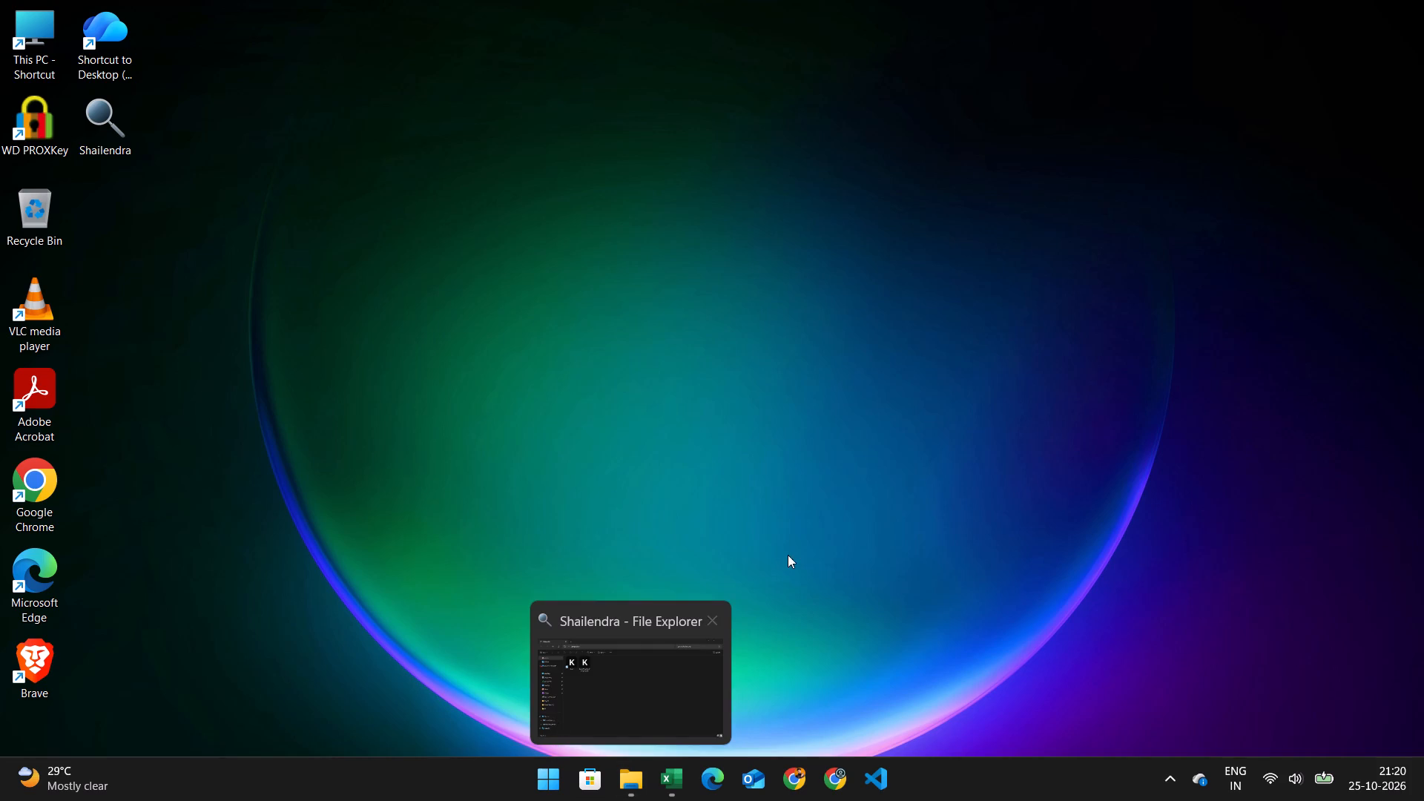
{"action": "left_click", "coordinate": [561, 514]}
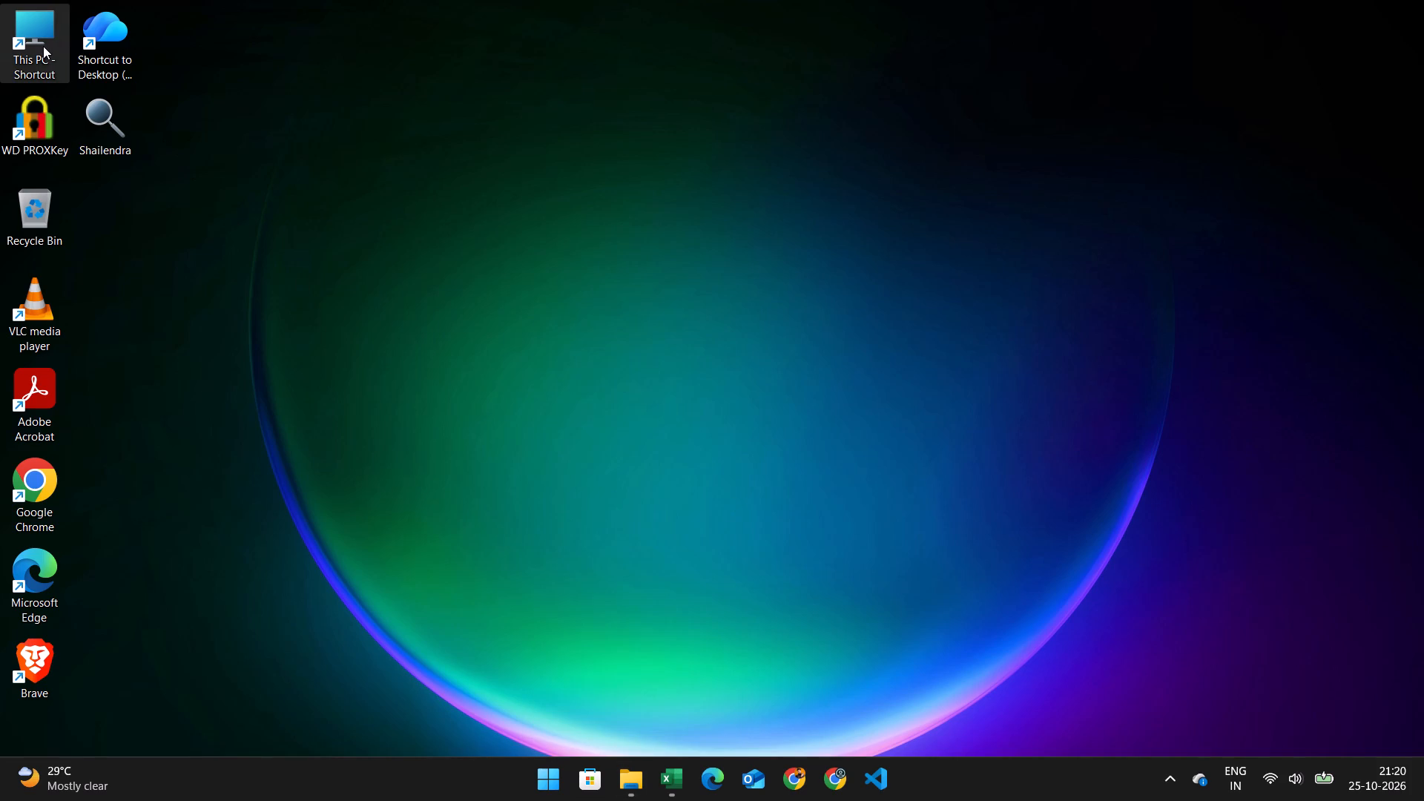
{"action": "double_click", "coordinate": [43, 46]}
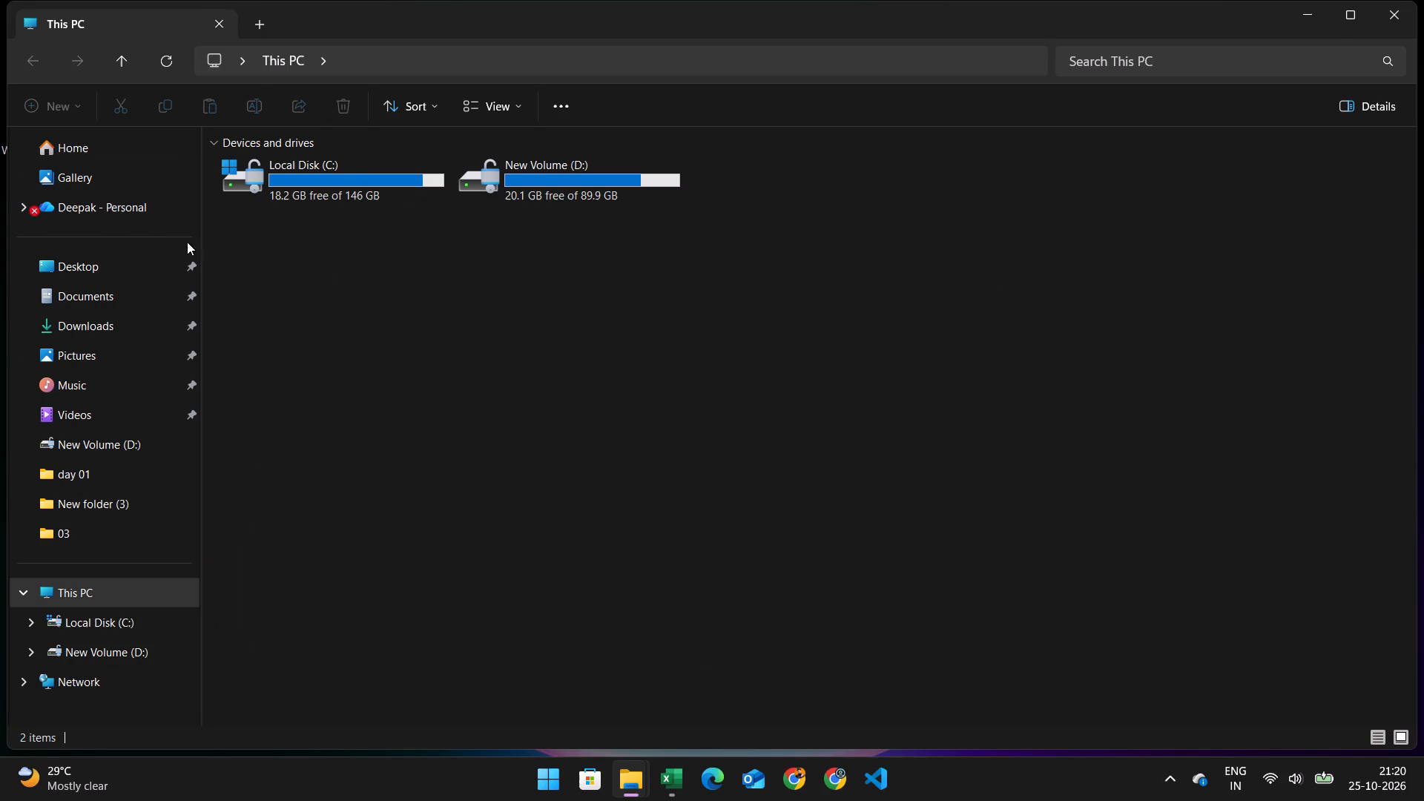
{"action": "left_click", "coordinate": [148, 283]}
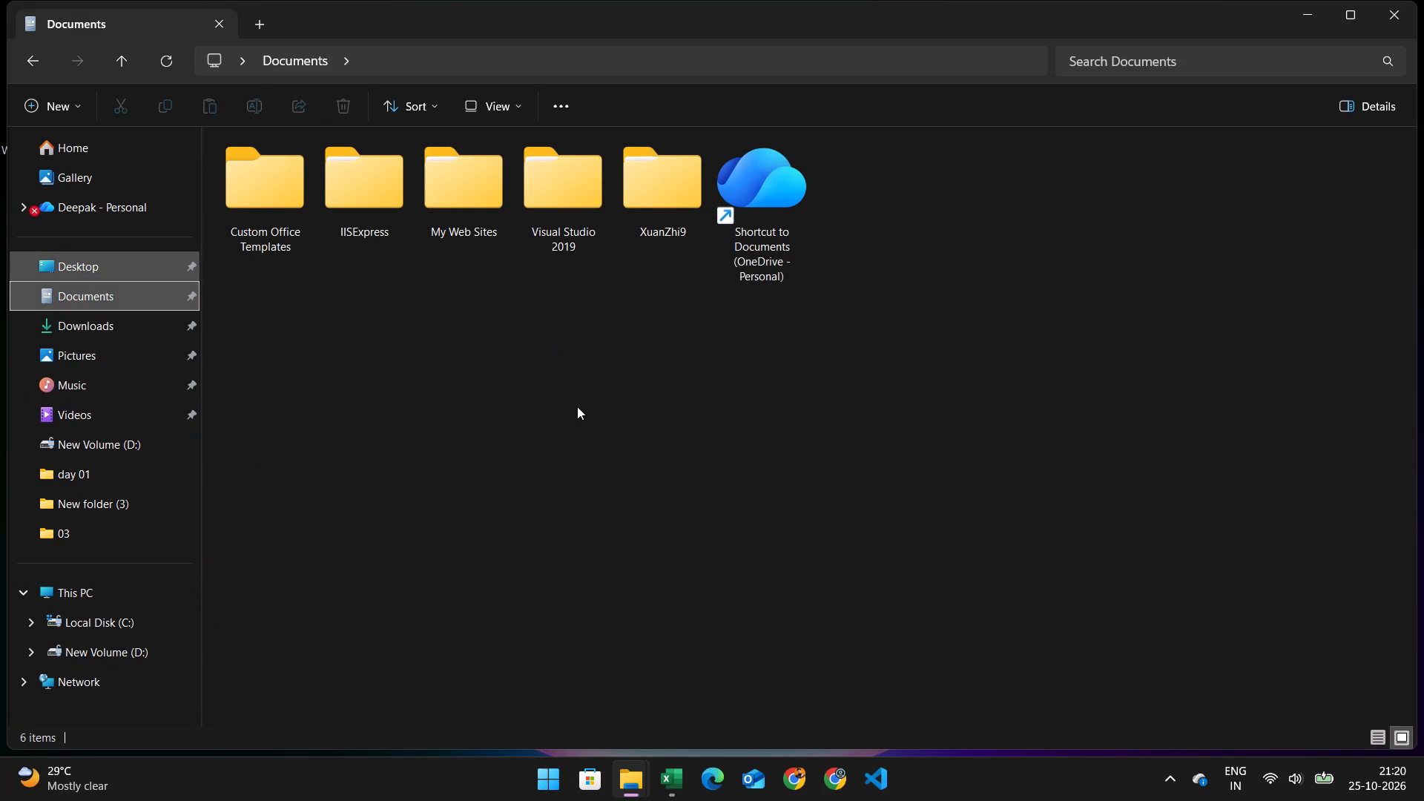
{"action": "left_click", "coordinate": [1265, 59]}
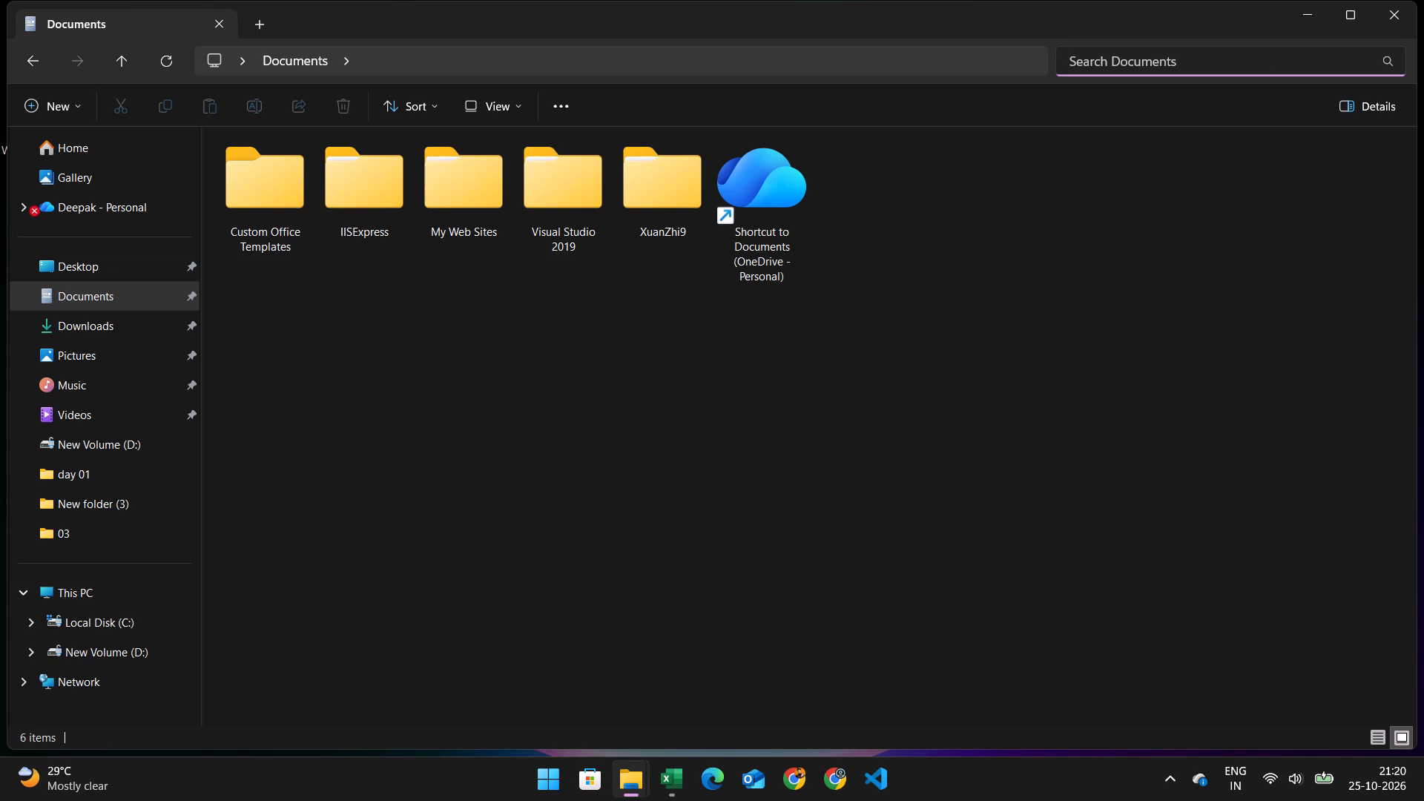
{"action": "left_click", "coordinate": [1265, 59]}
{"action": "type", "text": "shao"}
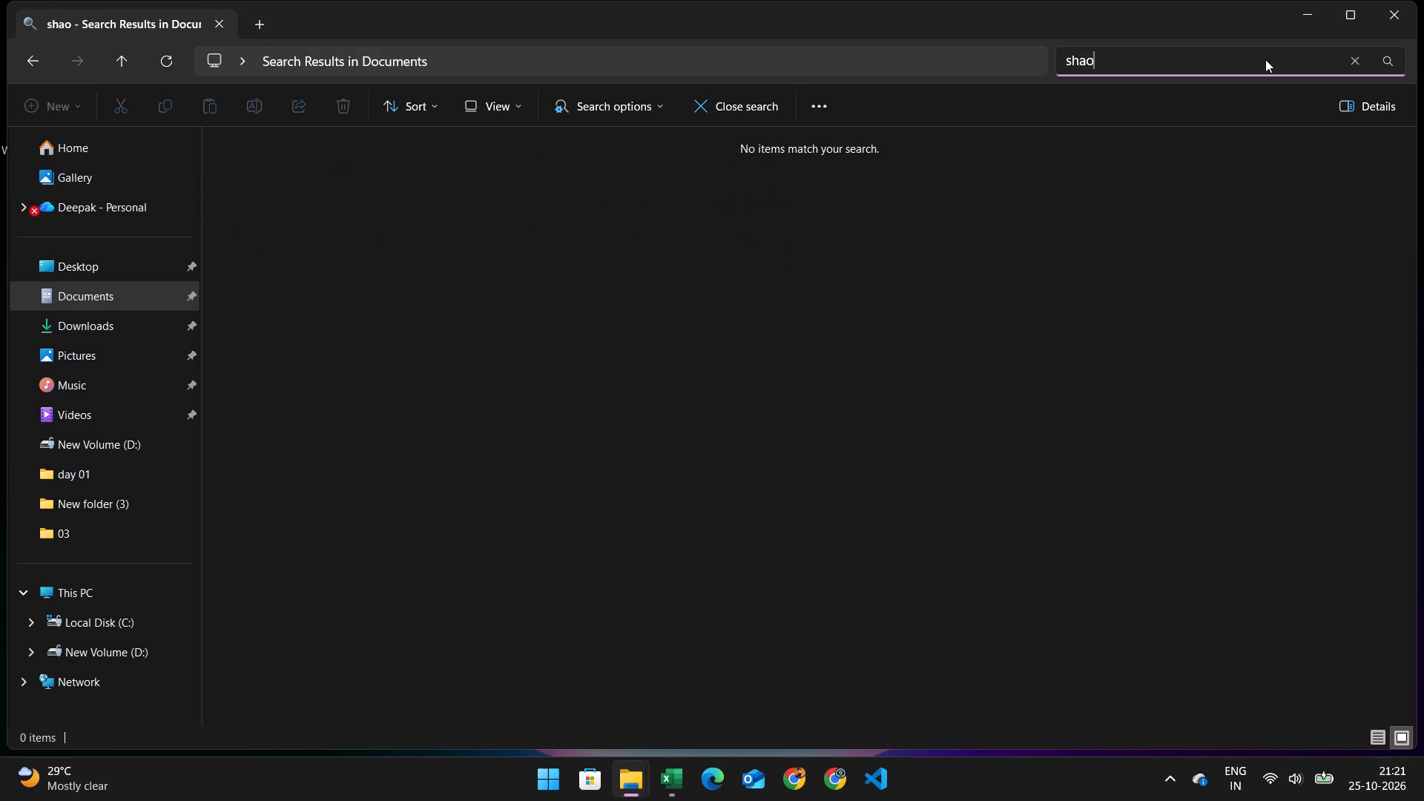
{"action": "key", "text": "BackSpace"}
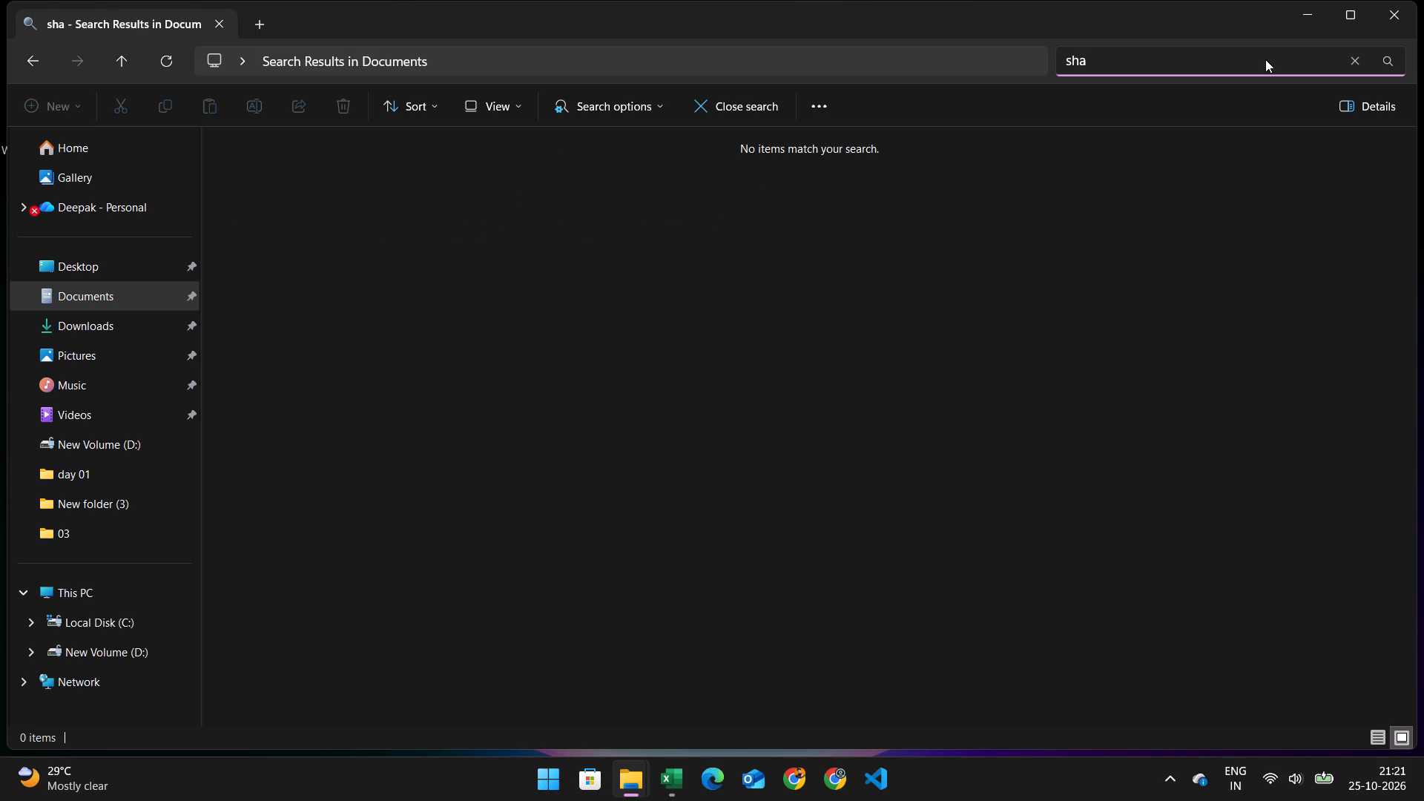
{"action": "key", "text": "i"}
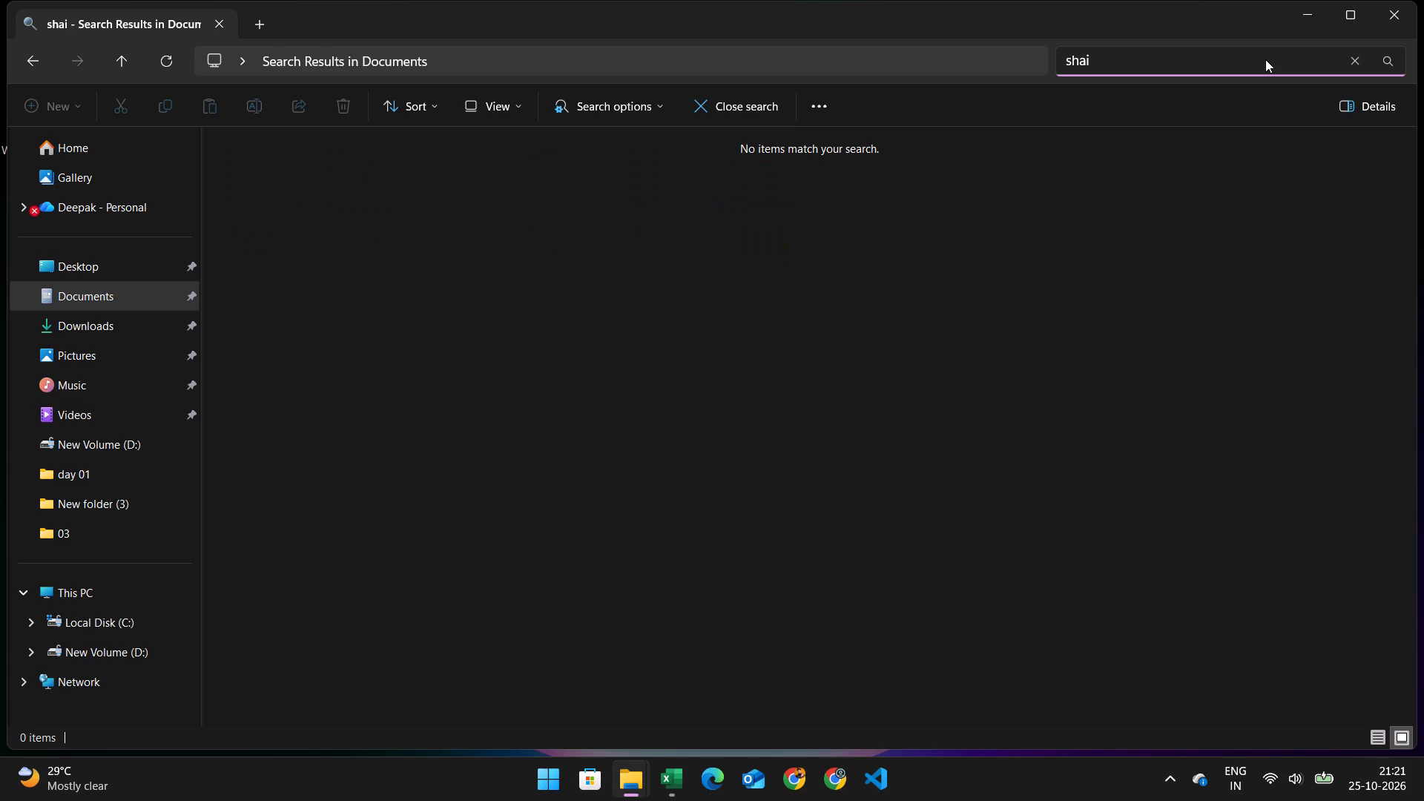
Search the Desktop folder for "sha" to find the saved workbook.
{"action": "left_click", "coordinate": [128, 267]}
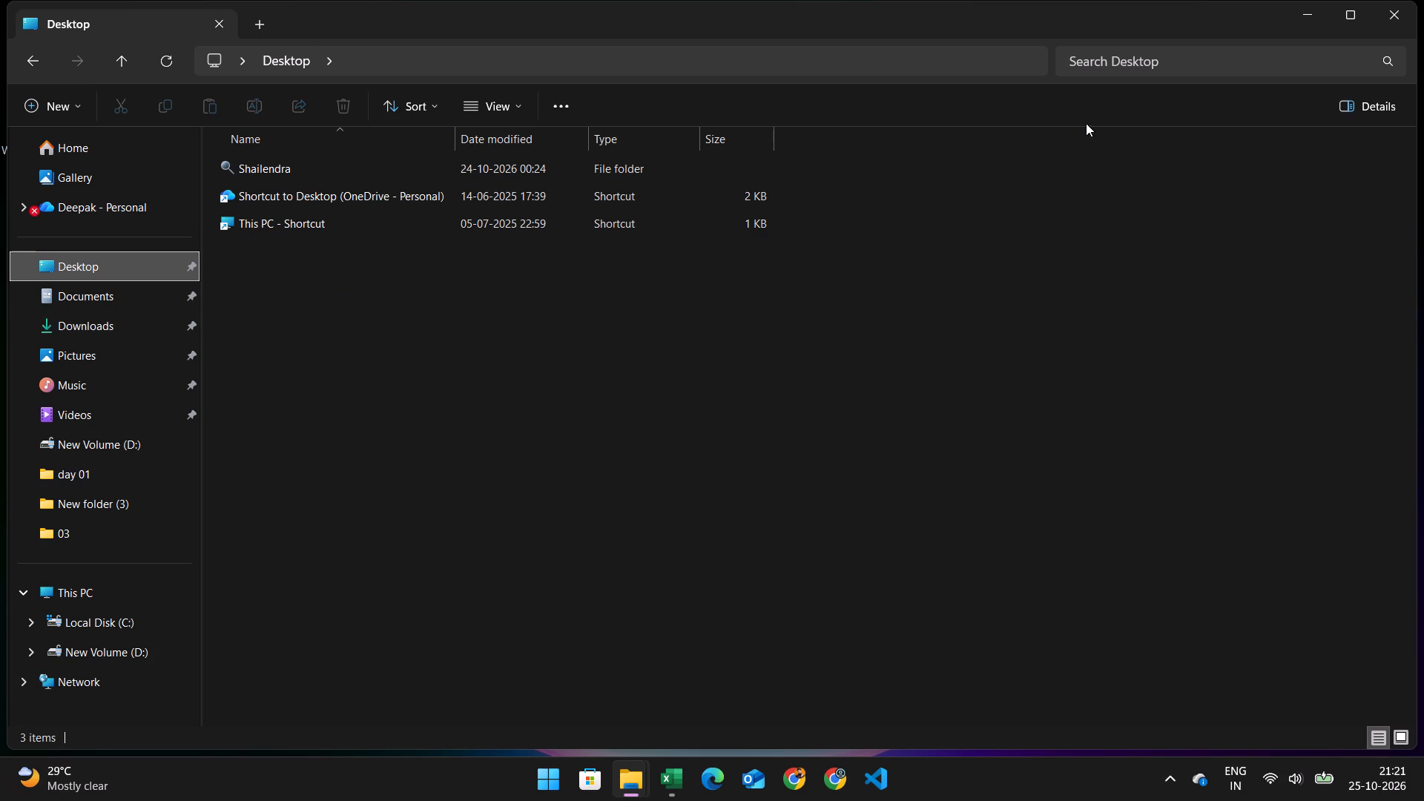
{"action": "left_click", "coordinate": [1115, 68]}
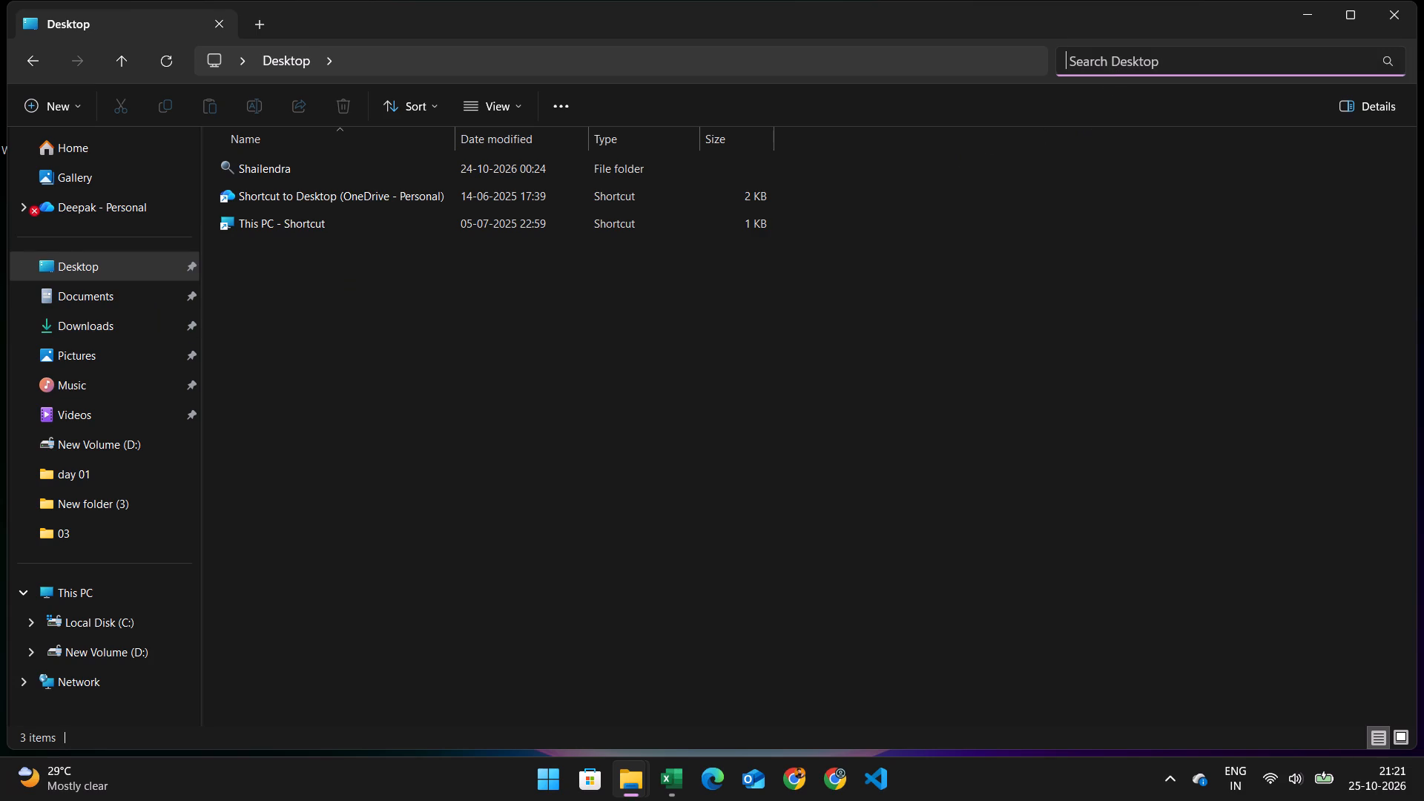
{"action": "type", "text": "sha"}
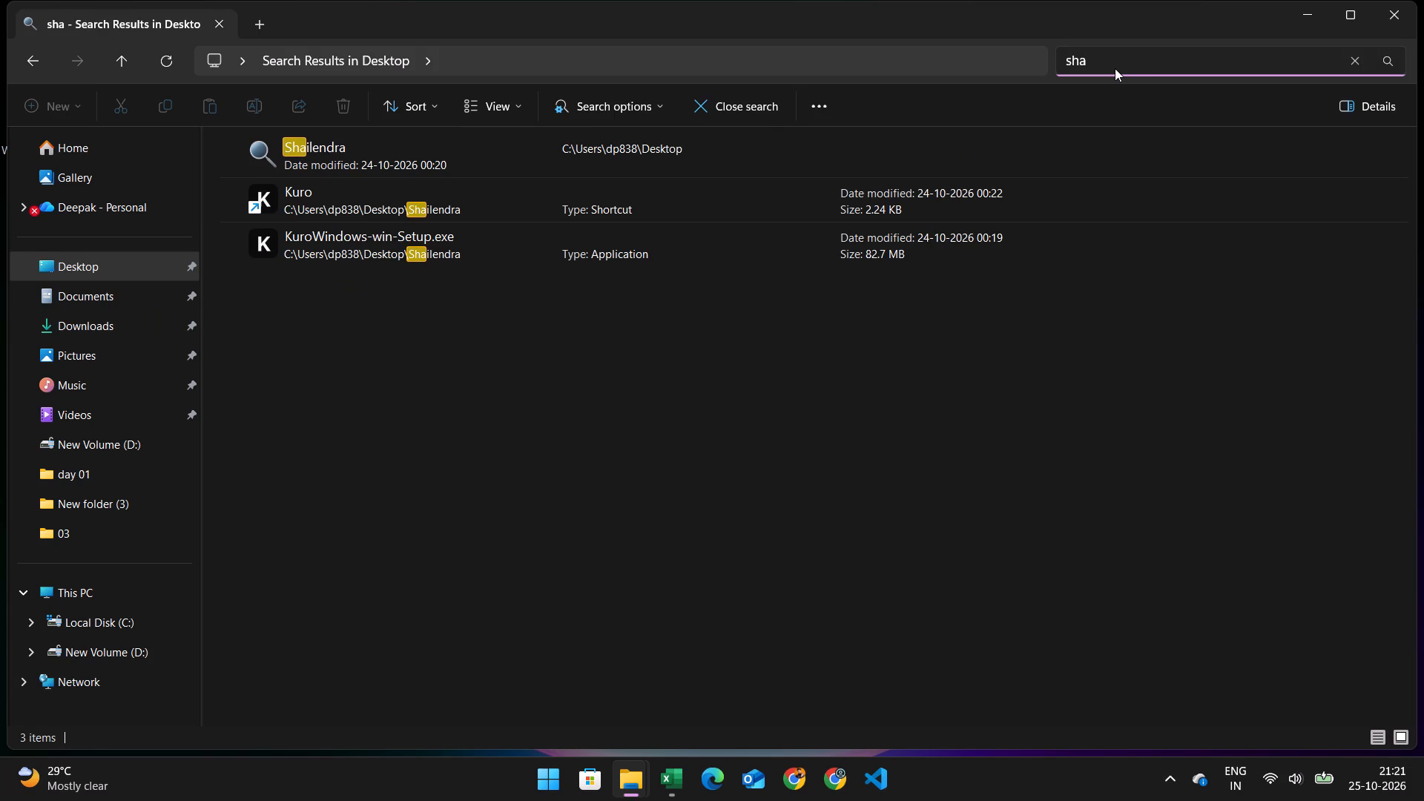
Search the Downloads folder for "shai" to find the saved workbook.
{"action": "left_click", "coordinate": [160, 310]}
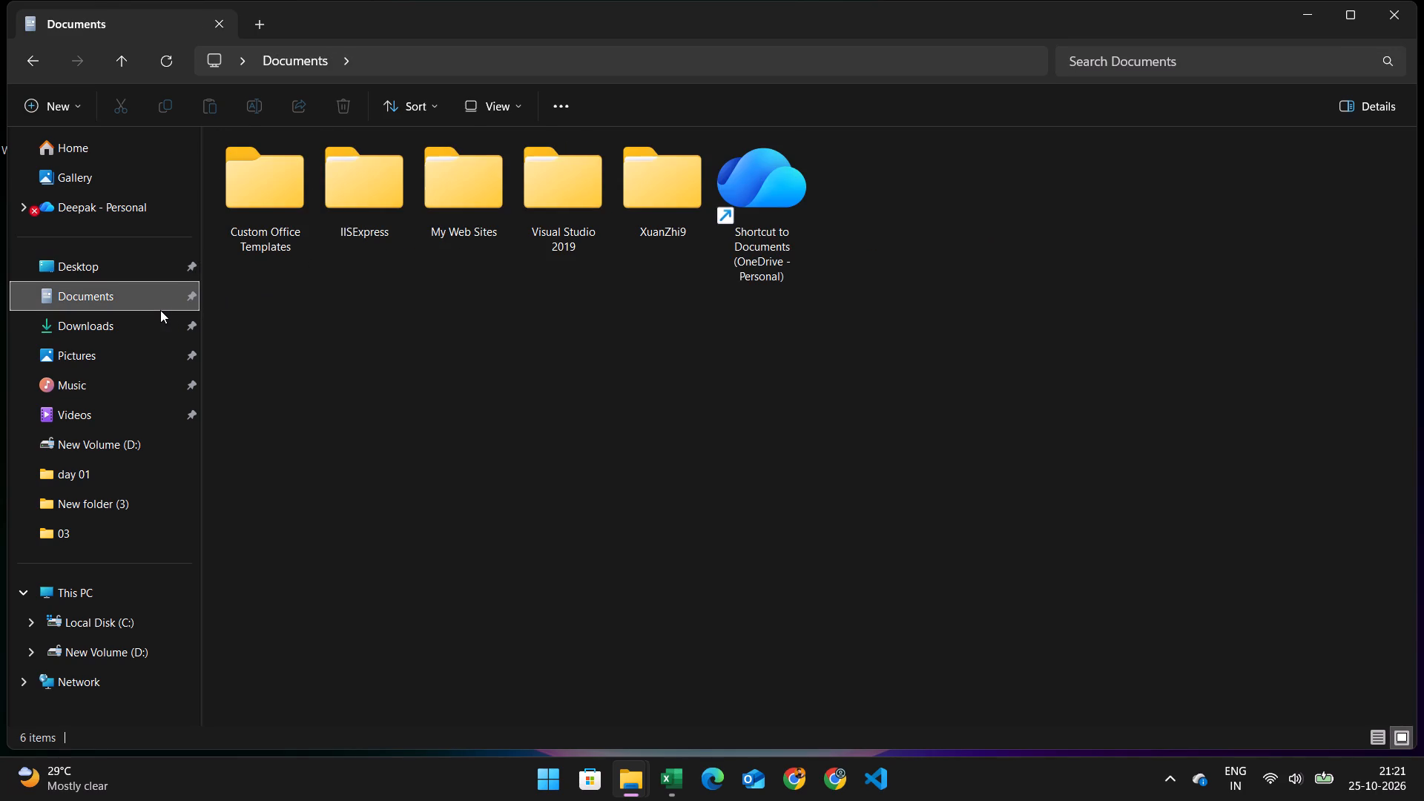
{"action": "left_click", "coordinate": [158, 321]}
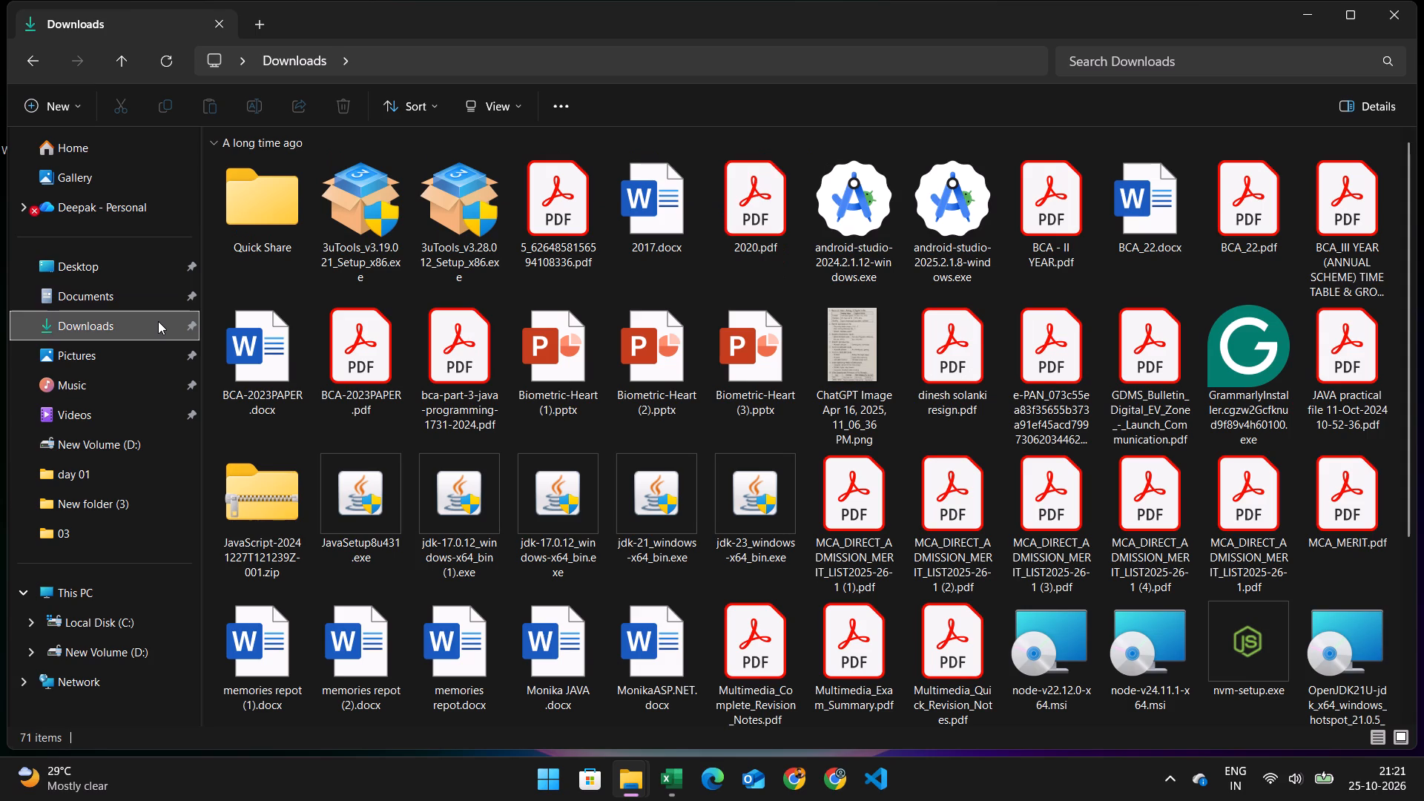
{"action": "left_click", "coordinate": [1092, 53]}
{"action": "type", "text": "shai"}
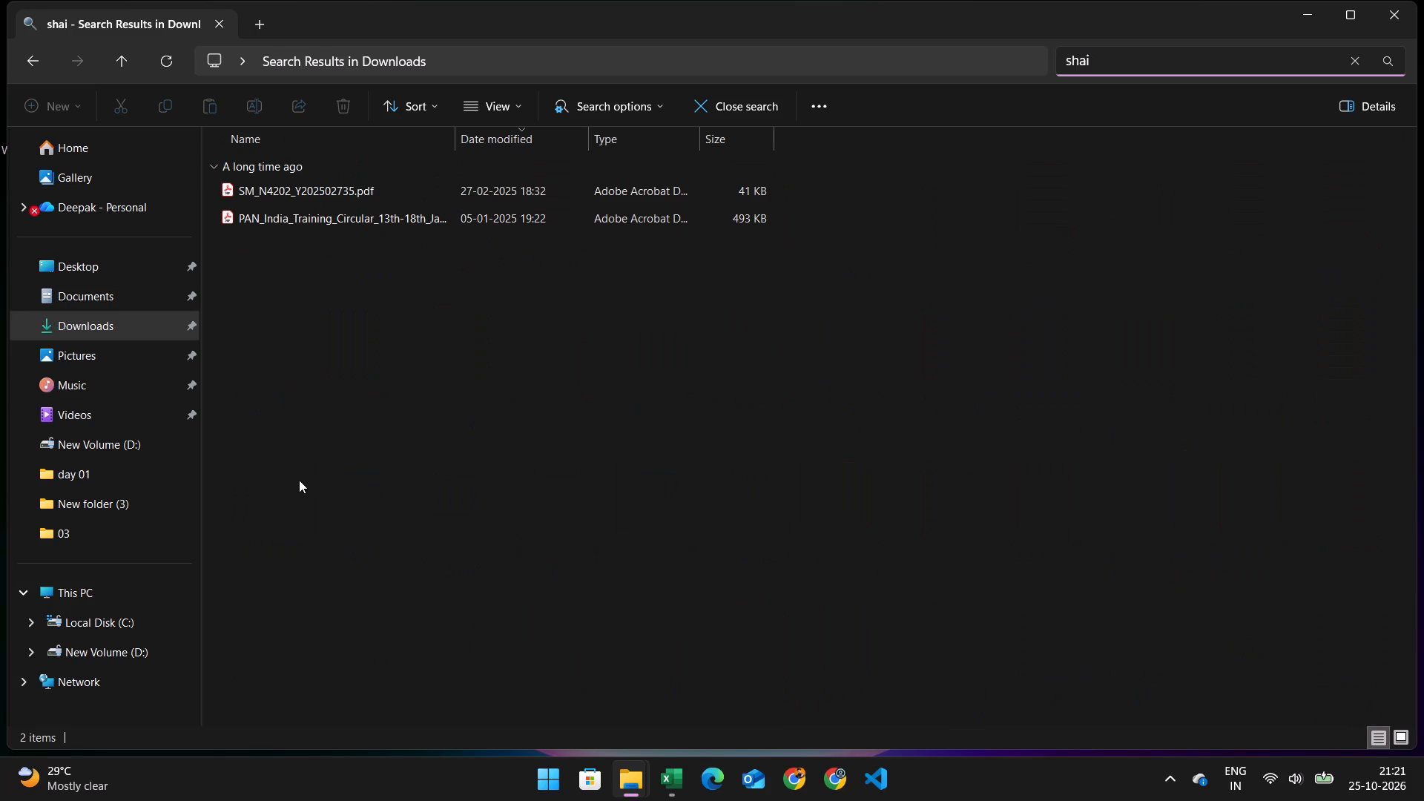
{"action": "scroll", "coordinate": [226, 421], "scroll_direction": "down", "scroll_amount": 2}
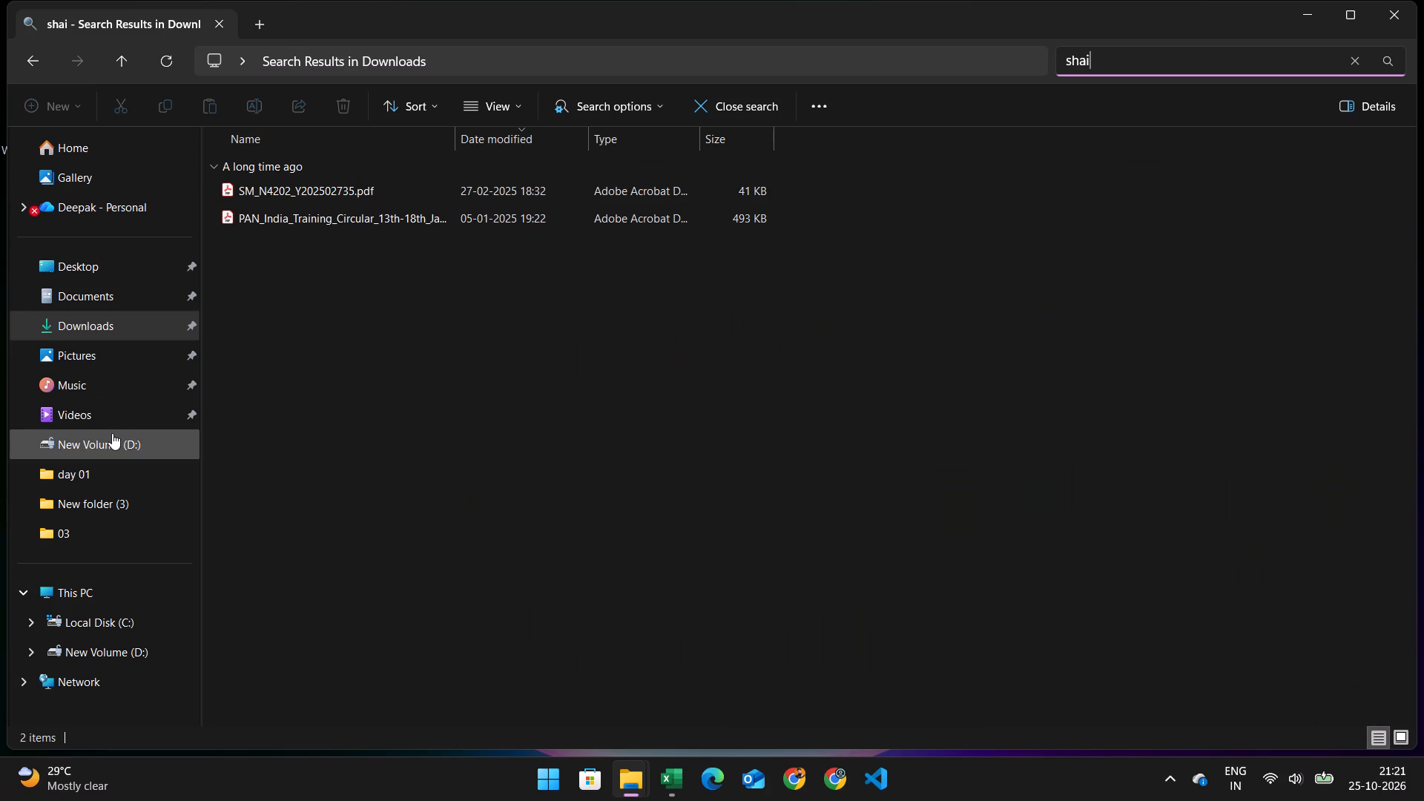
{"action": "scroll", "coordinate": [112, 433], "scroll_direction": "down", "scroll_amount": 2}
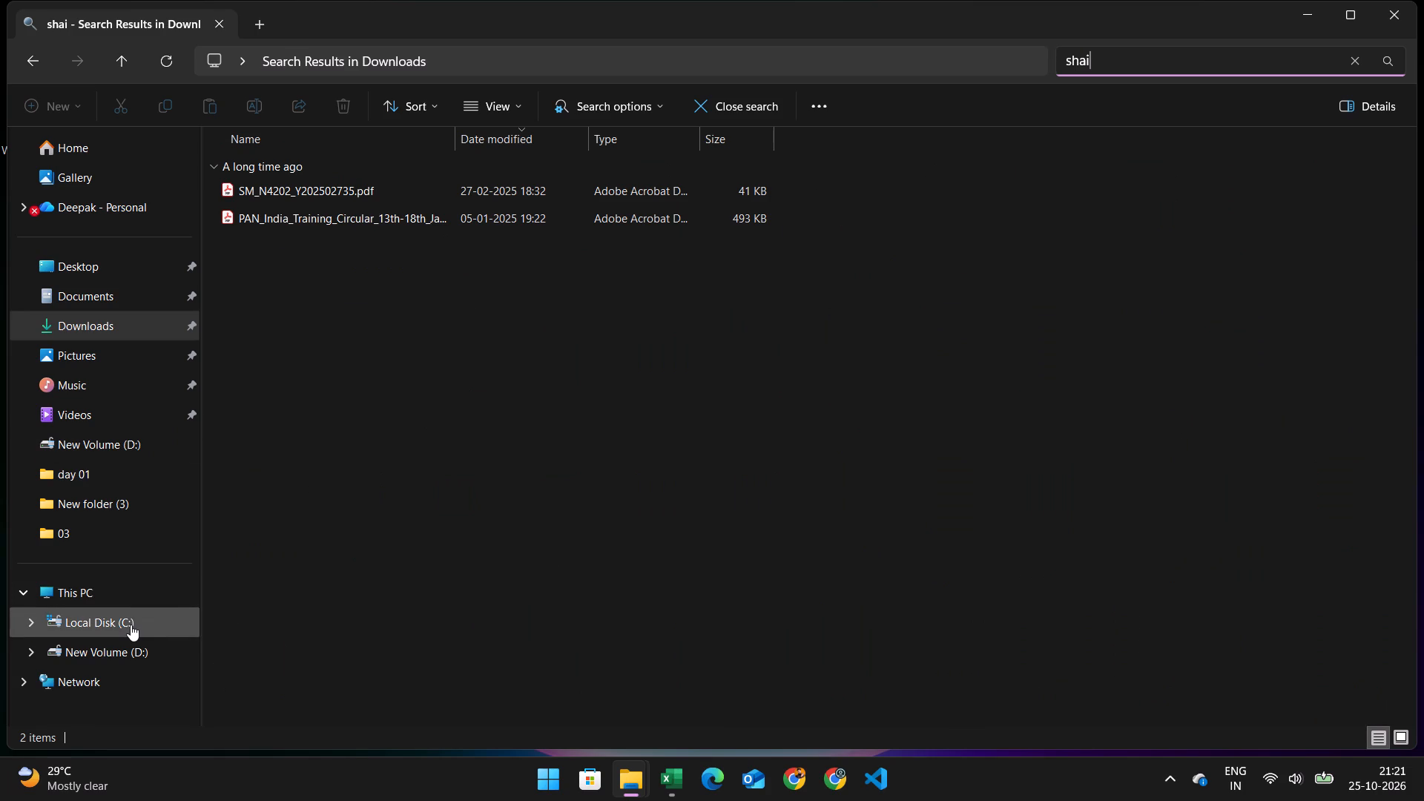
Search Local Disk (C:) for "shai" to find the saved workbook, and close the search window.
{"action": "left_click", "coordinate": [131, 624]}
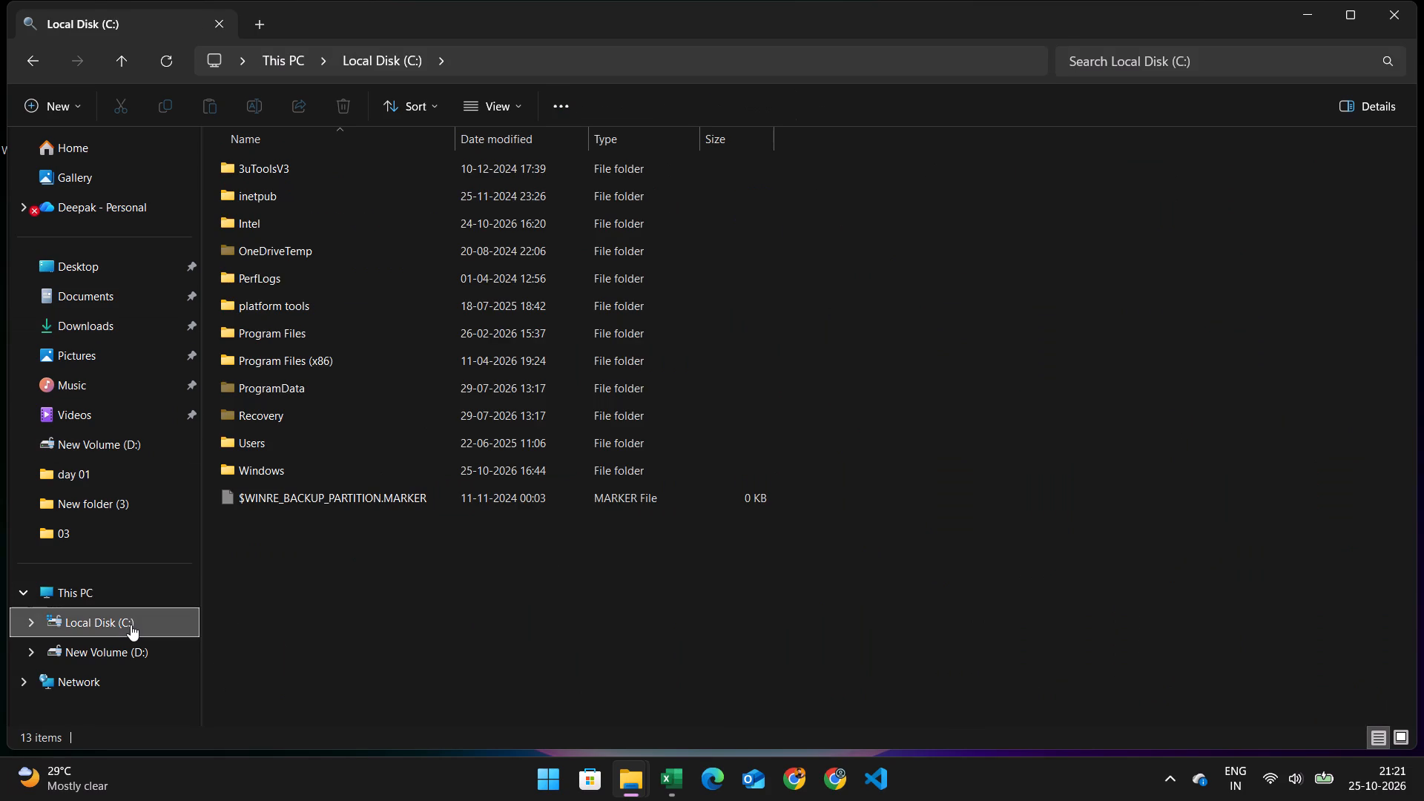
{"action": "left_click", "coordinate": [1282, 54]}
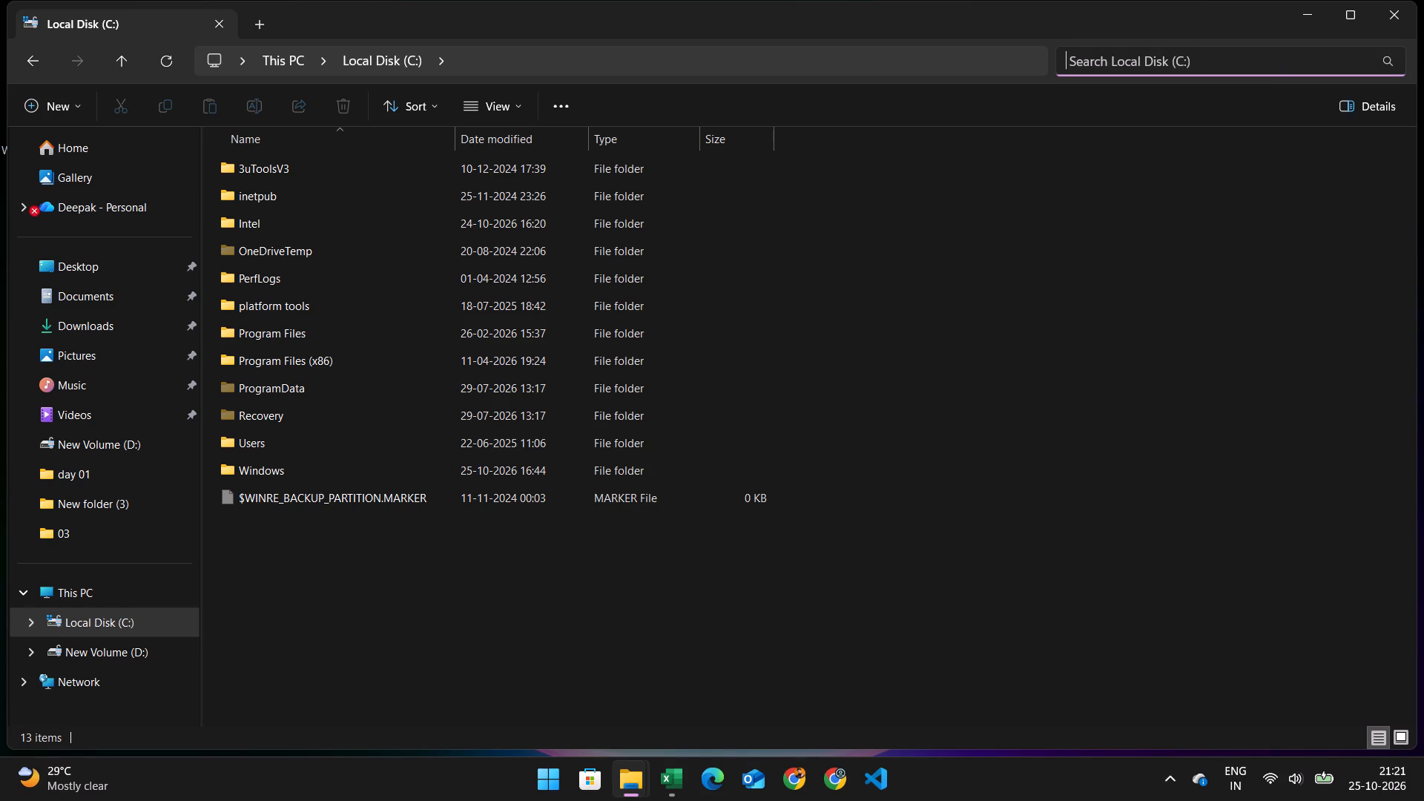
{"action": "type", "text": "shai"}
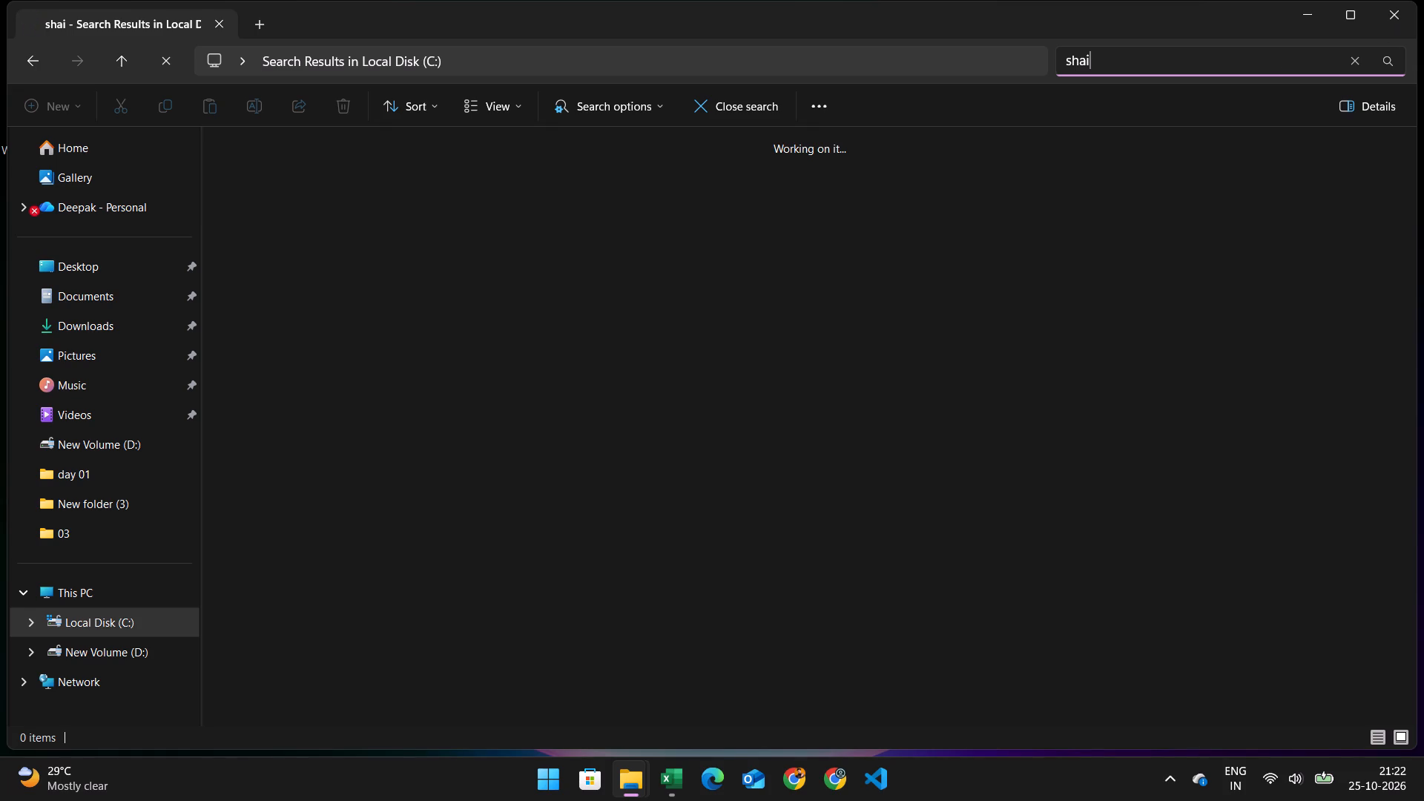
{"action": "left_click", "coordinate": [1397, 14]}
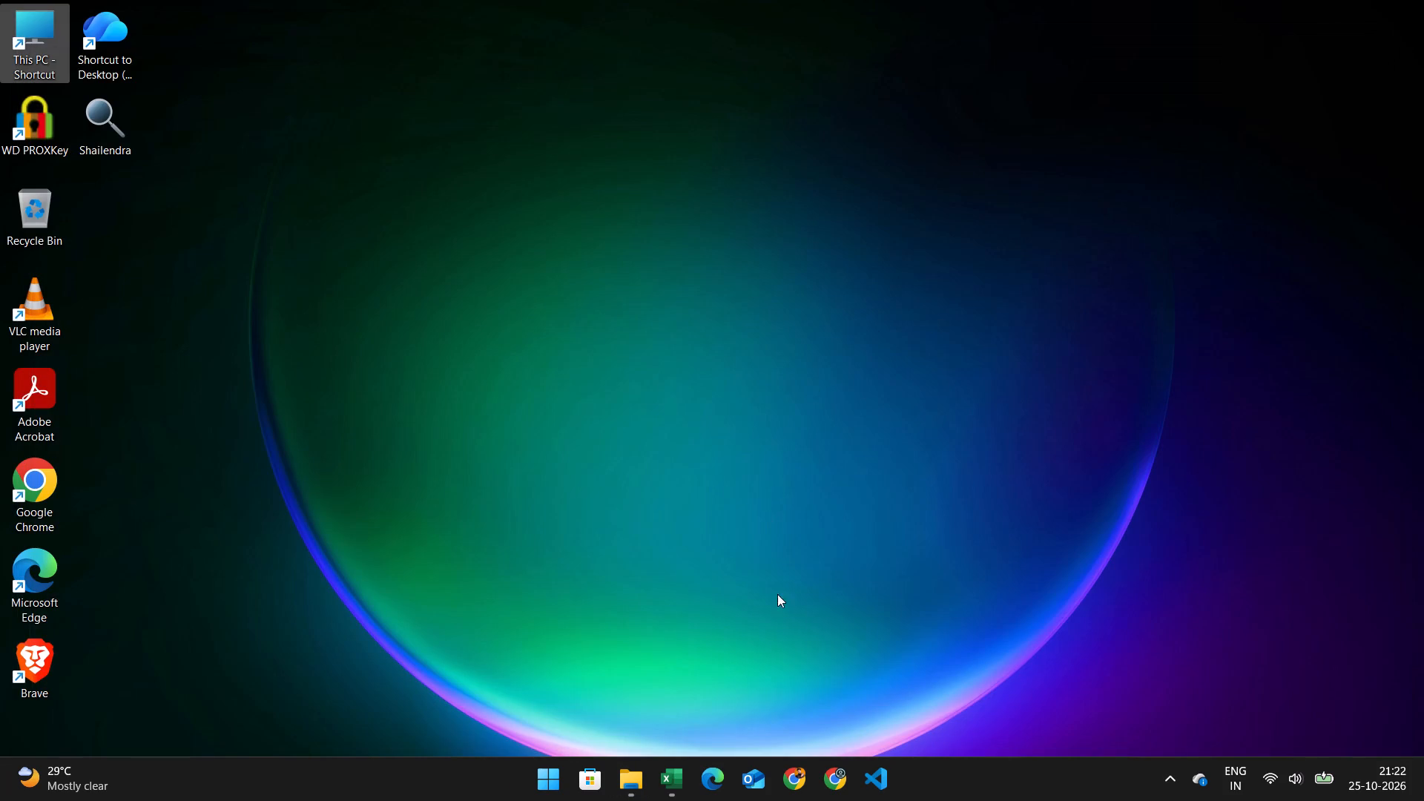
Switch to Excel and save the shailendra.xlsx workbook again, keeping cell G7 empty.
{"action": "left_click", "coordinate": [679, 788]}
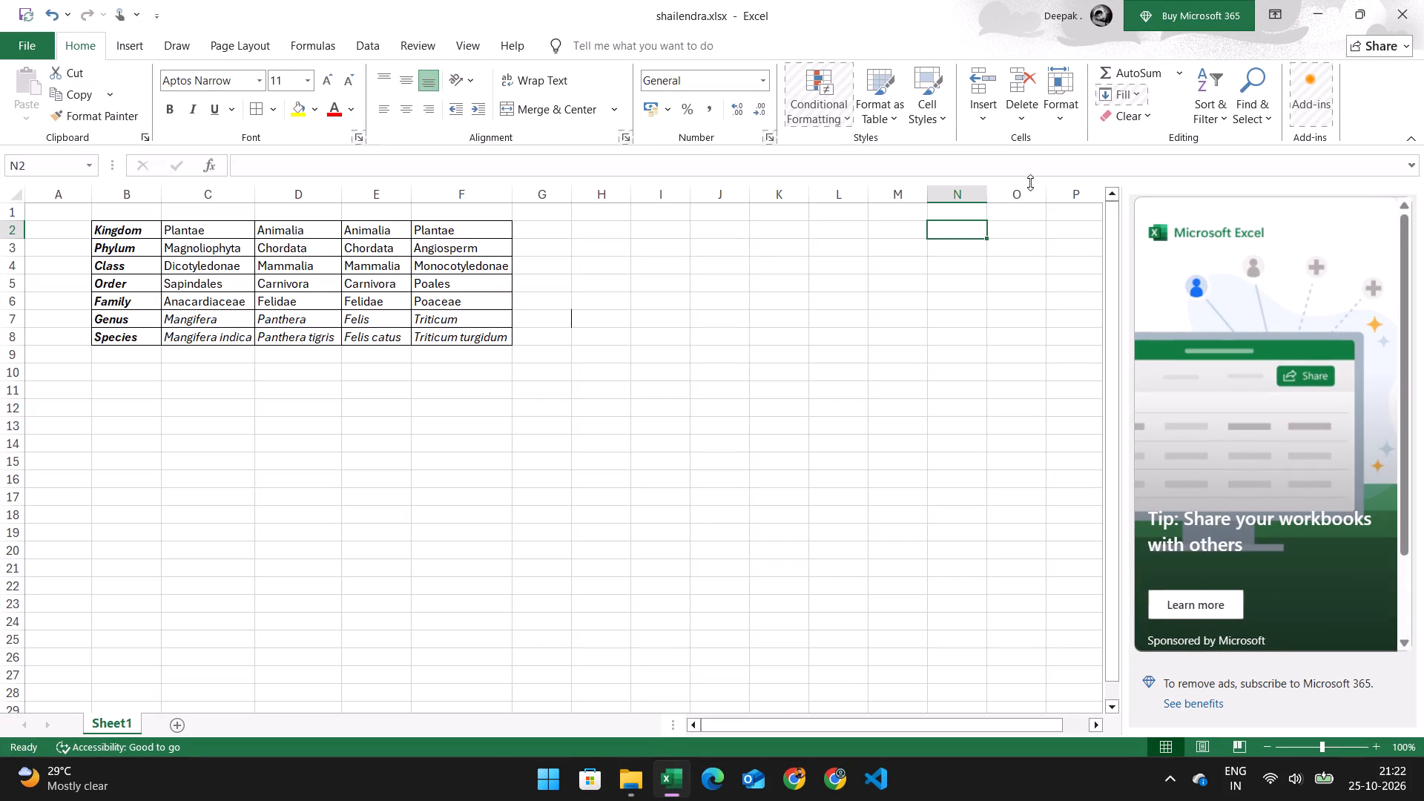
{"action": "left_click", "coordinate": [20, 16]}
{"action": "left_click", "coordinate": [20, 16]}
{"action": "left_click", "coordinate": [39, 0]}
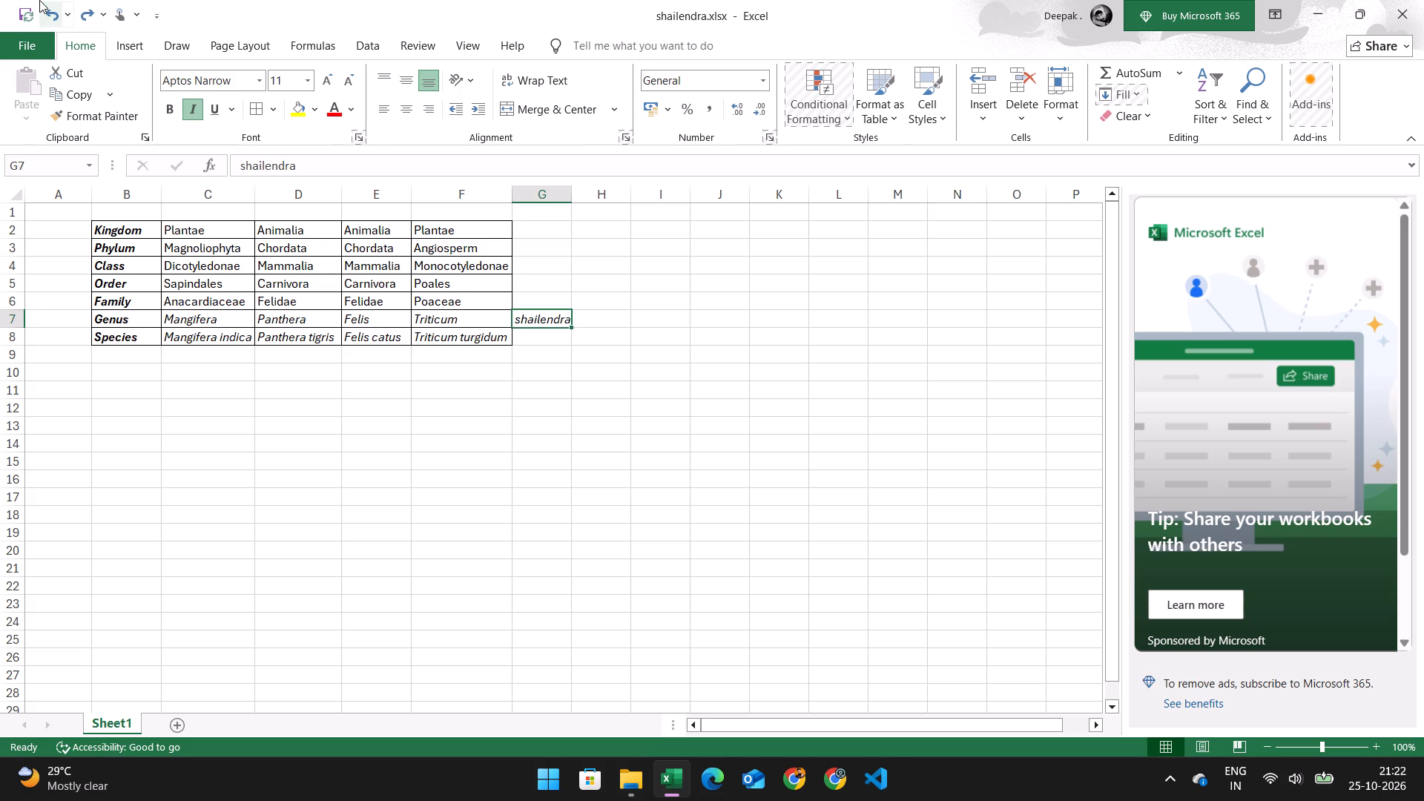
{"action": "left_click", "coordinate": [35, 5]}
{"action": "left_click", "coordinate": [88, 7]}
{"action": "left_click", "coordinate": [22, 19]}
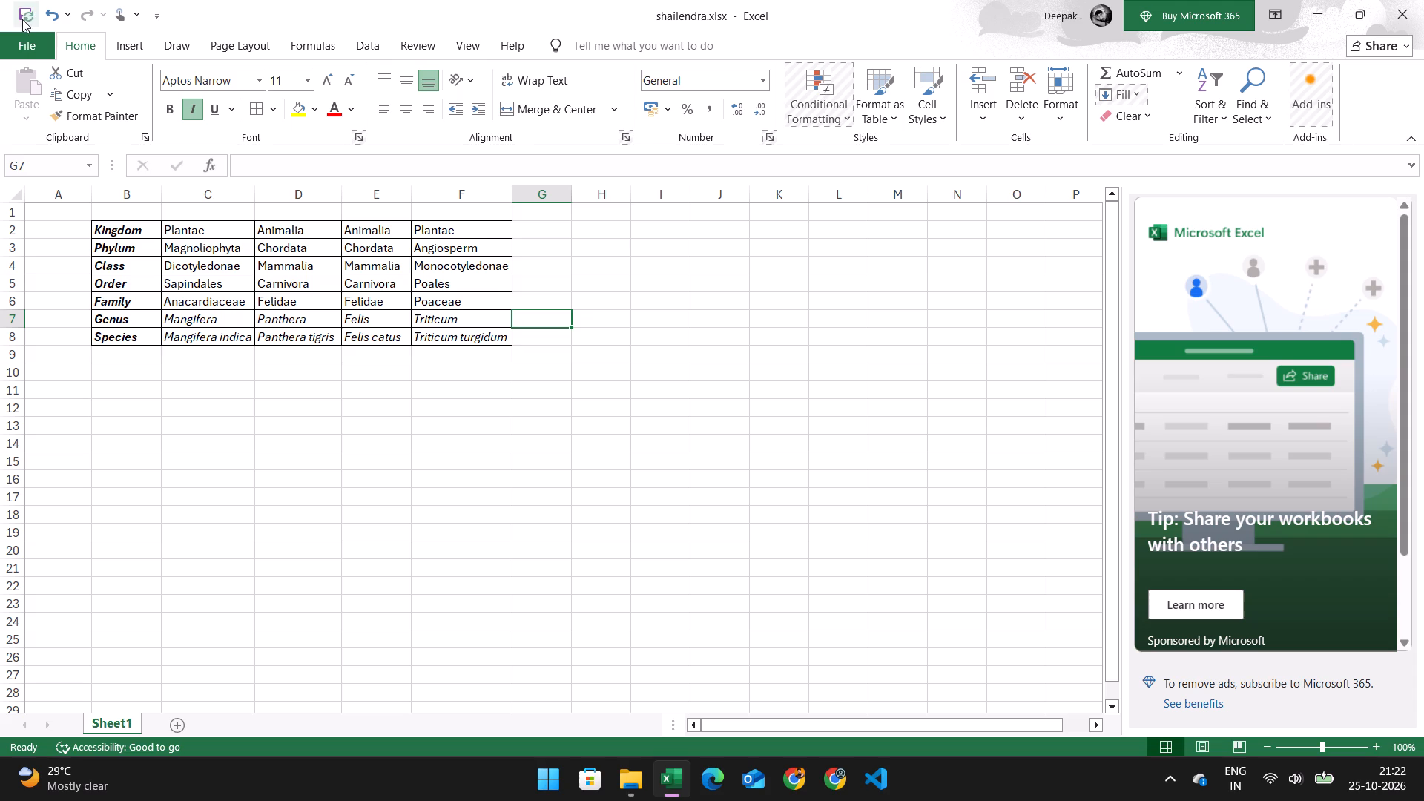
{"action": "left_click", "coordinate": [22, 19]}
{"action": "left_click", "coordinate": [22, 19]}
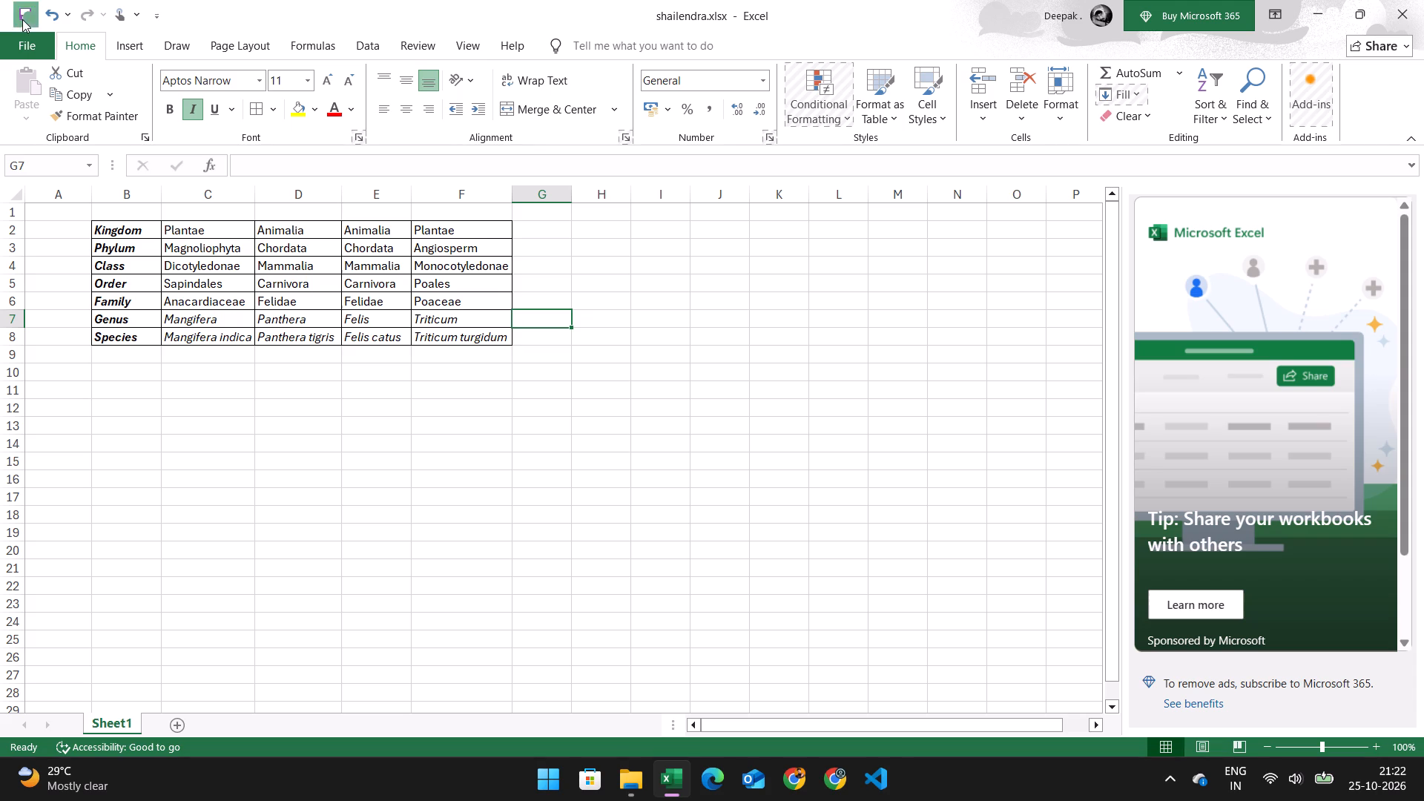
{"action": "left_click", "coordinate": [22, 19]}
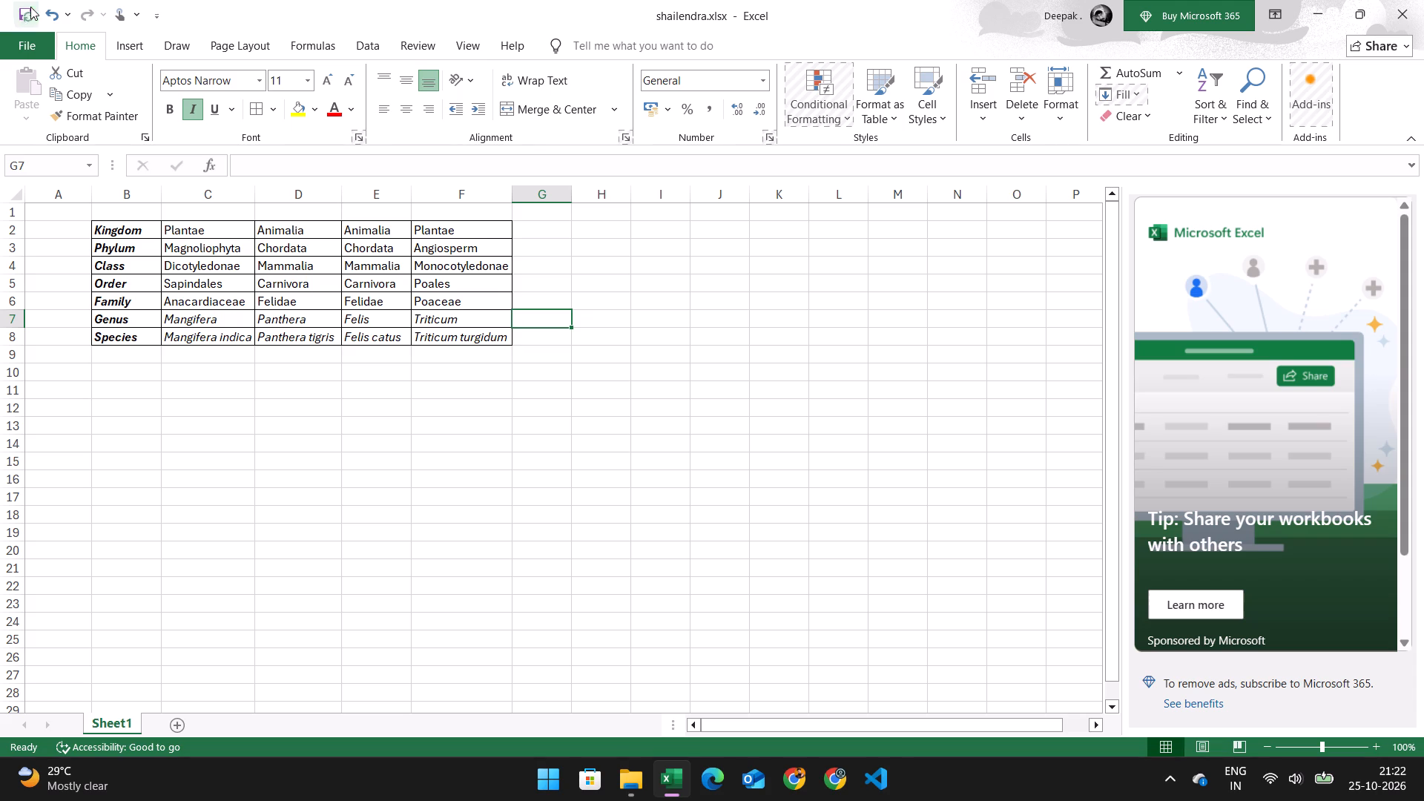
{"action": "left_click", "coordinate": [30, 7]}
{"action": "left_click", "coordinate": [30, 7]}
Enter Plantae in cell G2 as the Kingdom of a fifth species column.
{"action": "left_click", "coordinate": [546, 237]}
{"action": "type", "text": "king"}
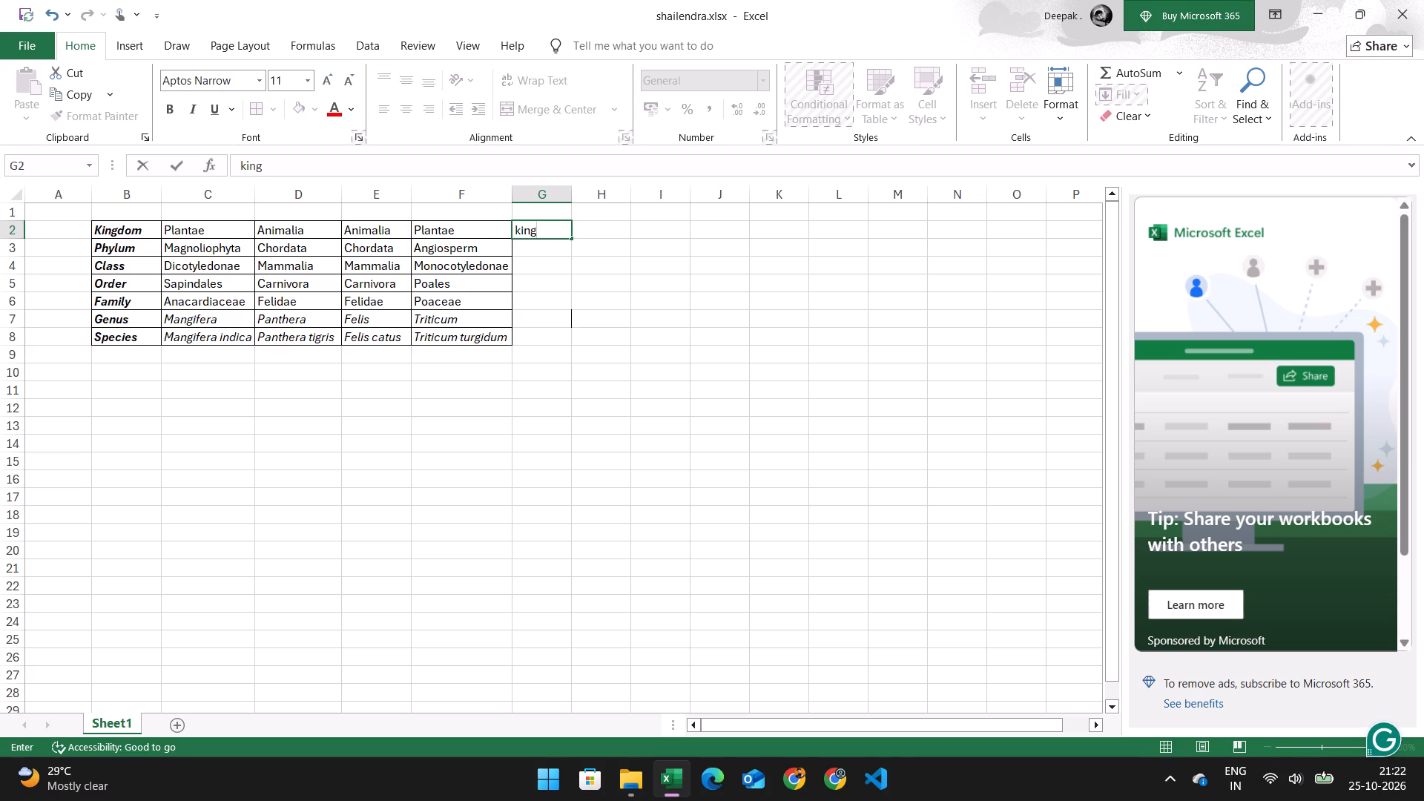
{"action": "key", "text": "BackSpace"}
{"action": "key", "text": "BackSpace"}
{"action": "key", "text": "BackSpace"}
{"action": "key", "text": "BackSpace"}
{"action": "key", "text": "shift+p"}
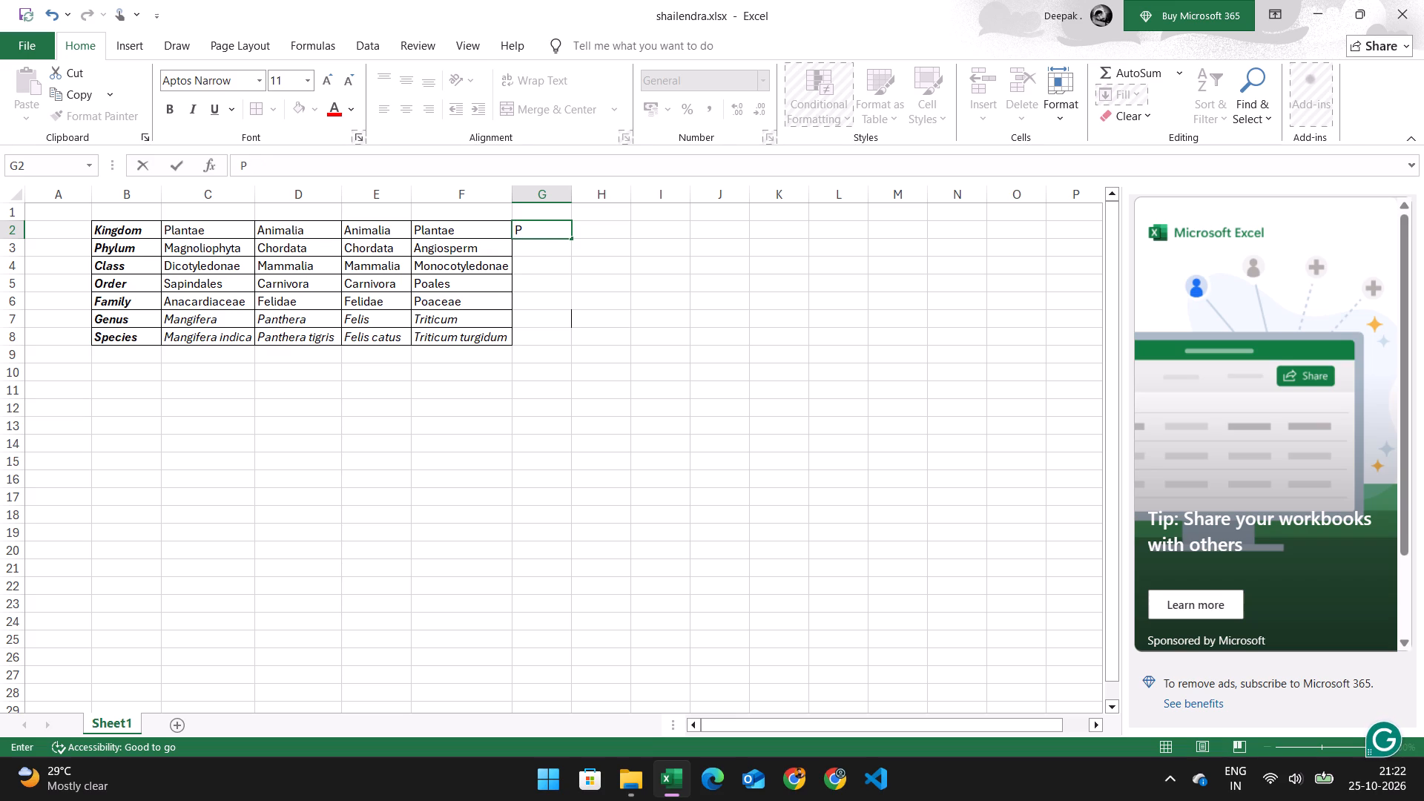
{"action": "type", "text": "lantae"}
{"action": "key", "text": "Return"}
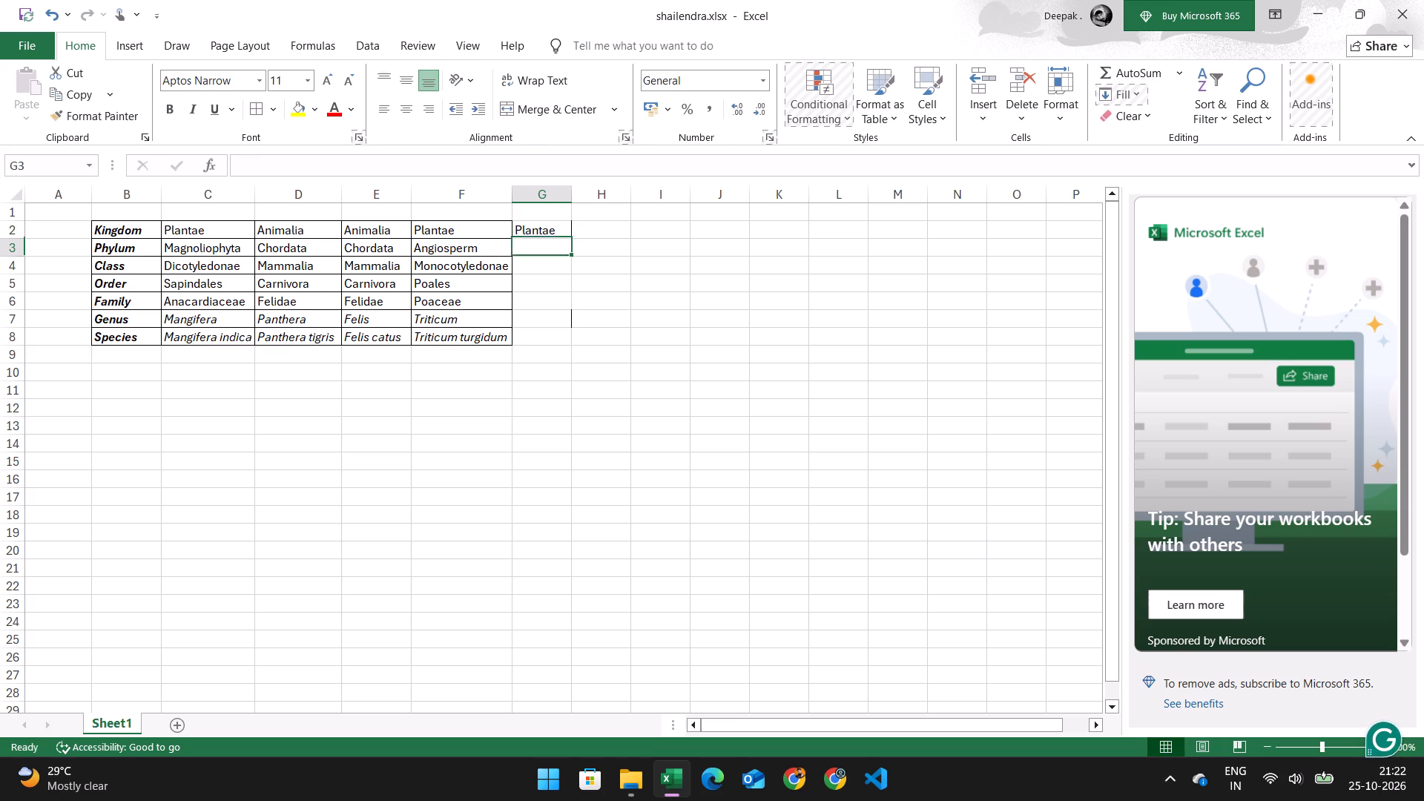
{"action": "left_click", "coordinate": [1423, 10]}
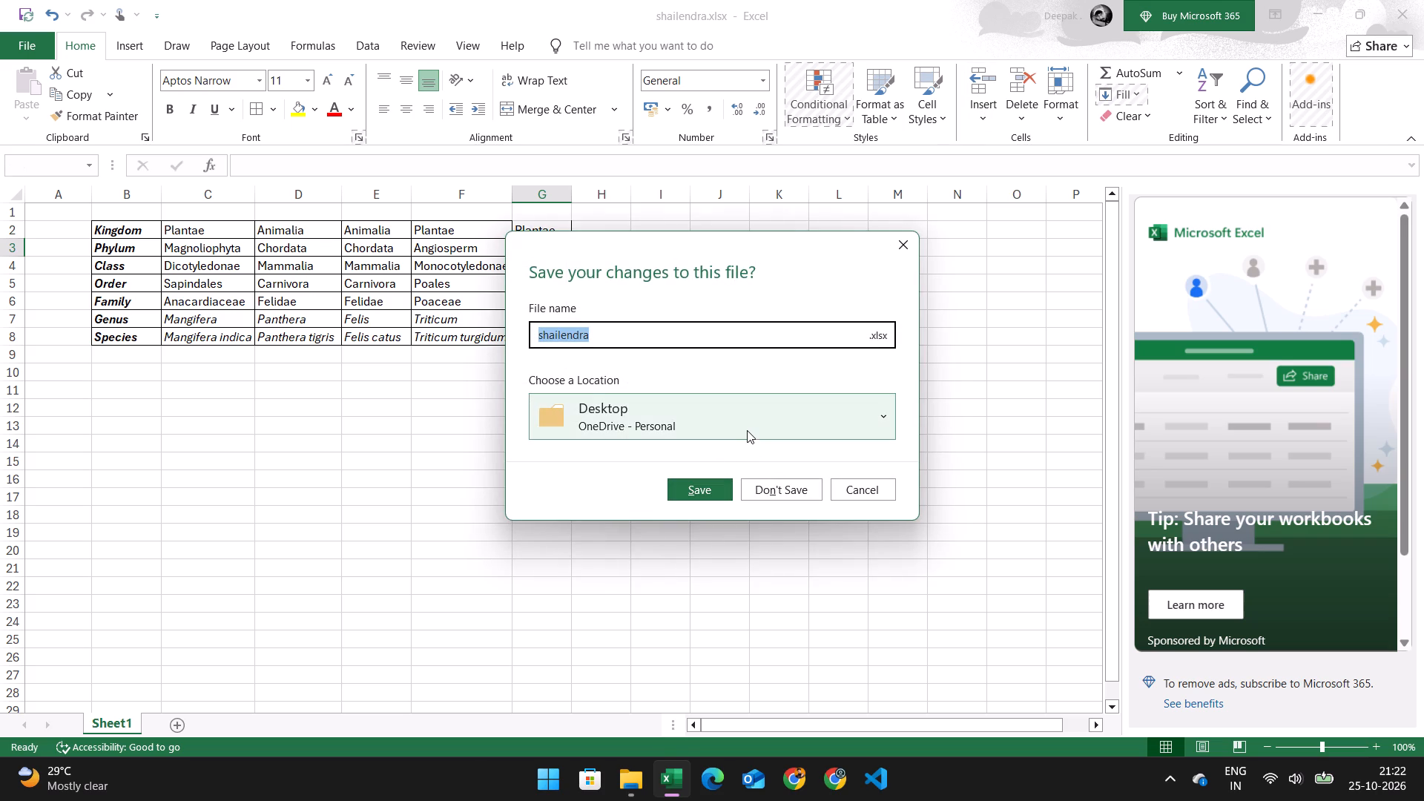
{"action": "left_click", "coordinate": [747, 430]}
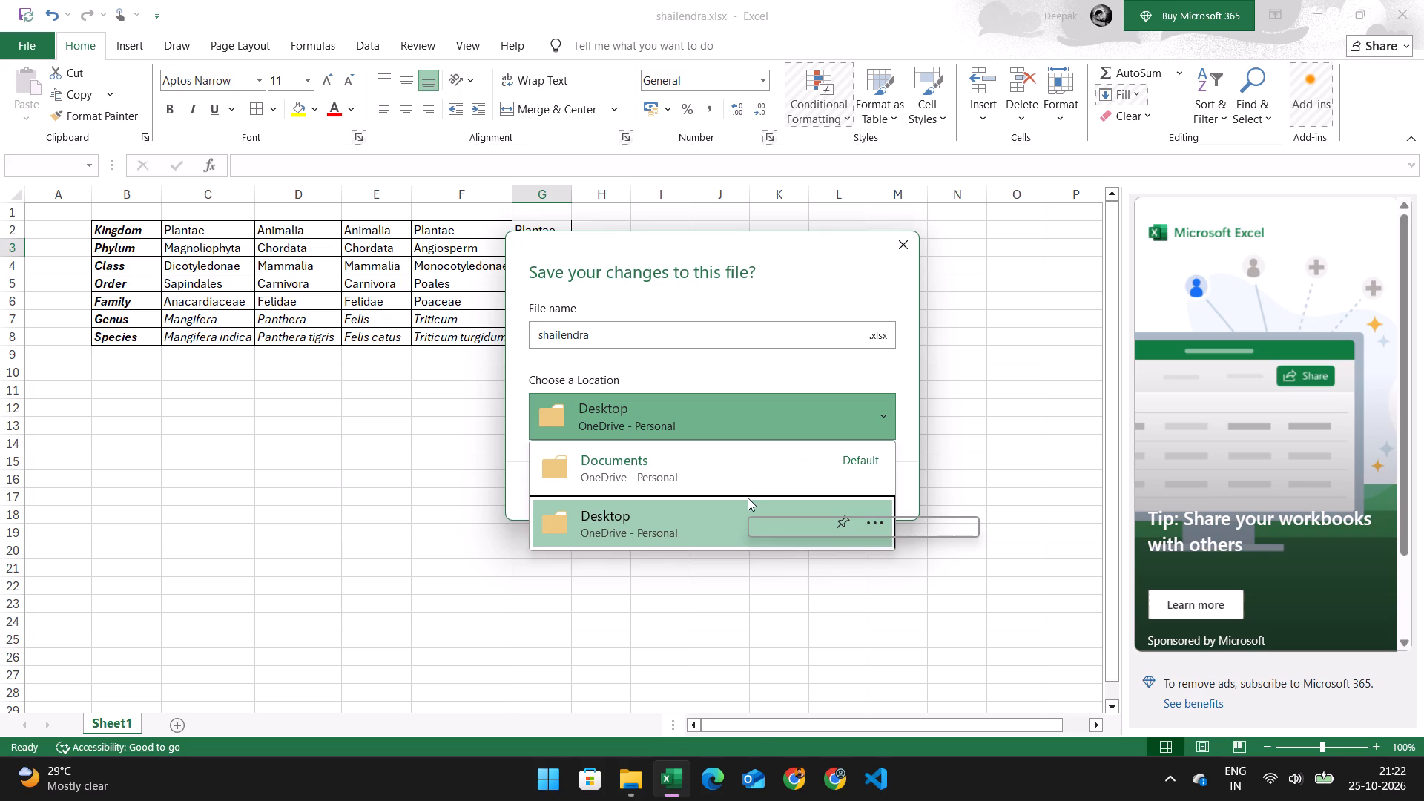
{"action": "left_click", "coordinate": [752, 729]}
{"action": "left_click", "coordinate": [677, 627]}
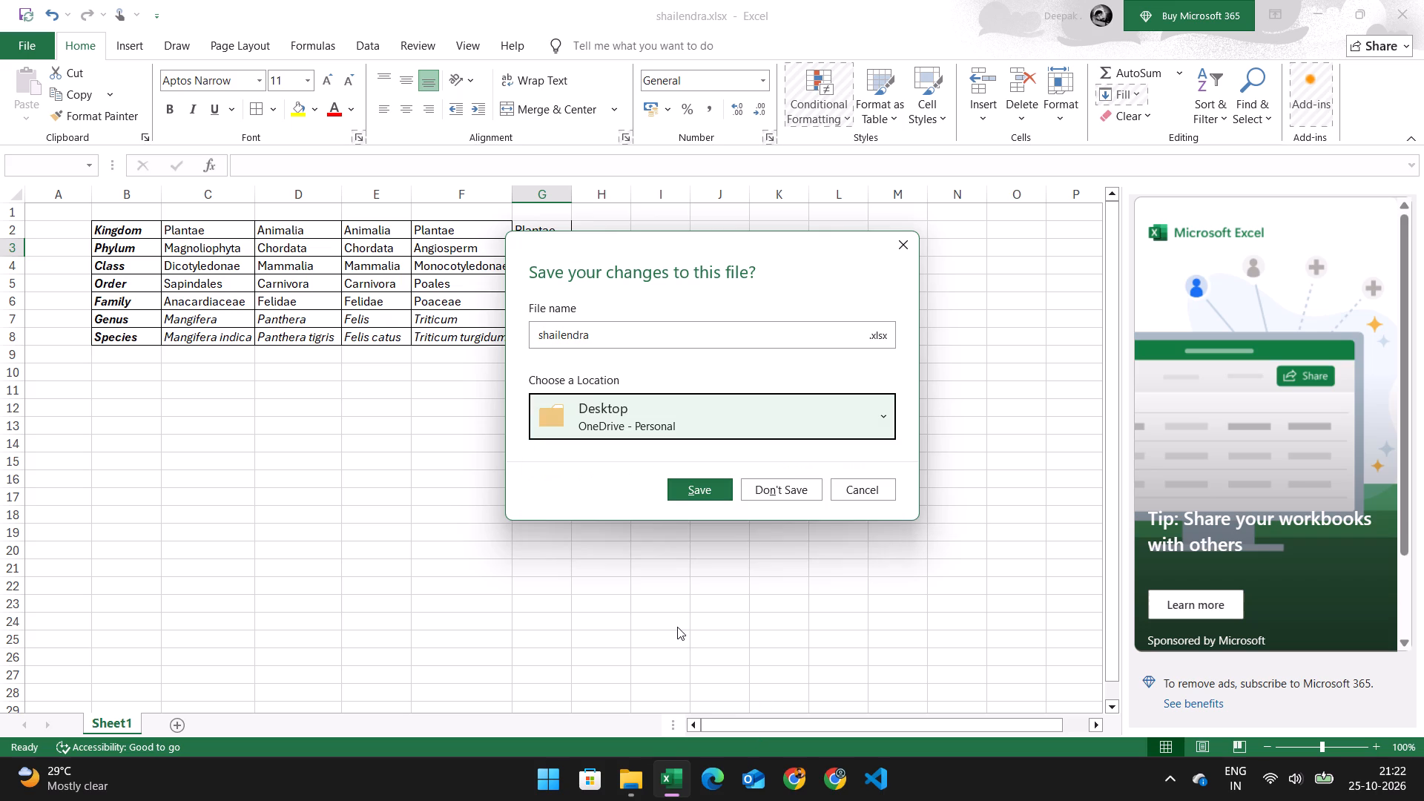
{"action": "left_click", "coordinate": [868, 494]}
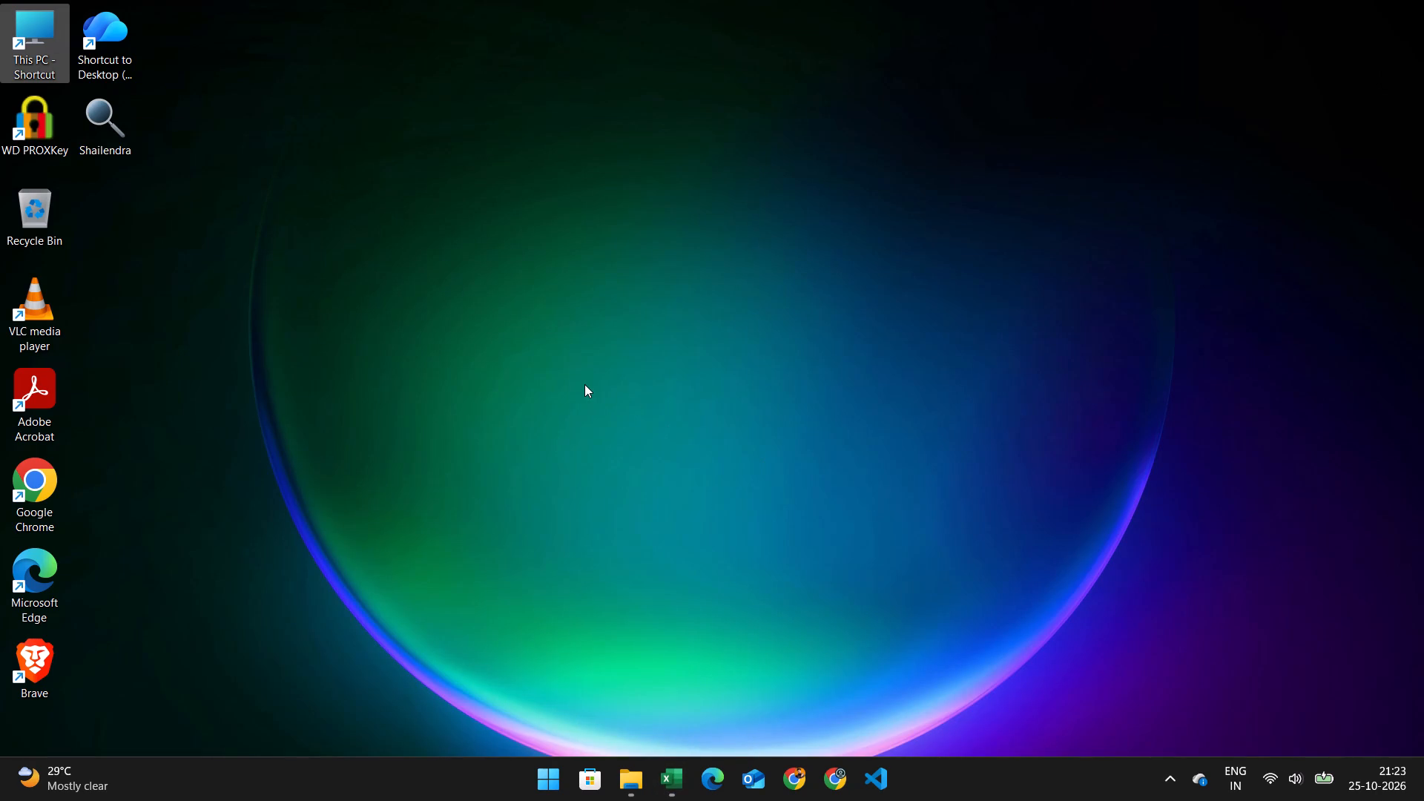
Refresh the Windows desktop.
{"action": "right_click", "coordinate": [584, 381]}
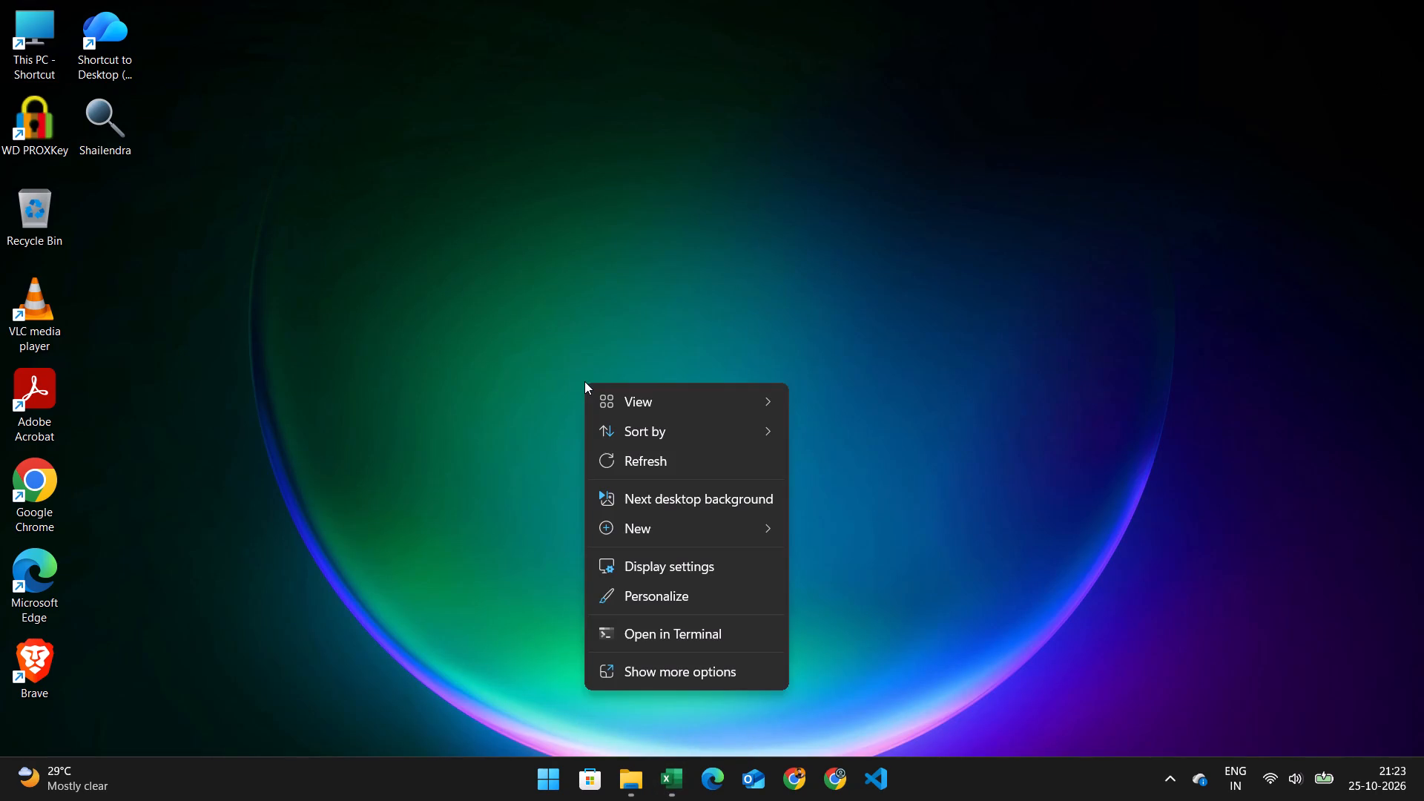
{"action": "left_click", "coordinate": [650, 452]}
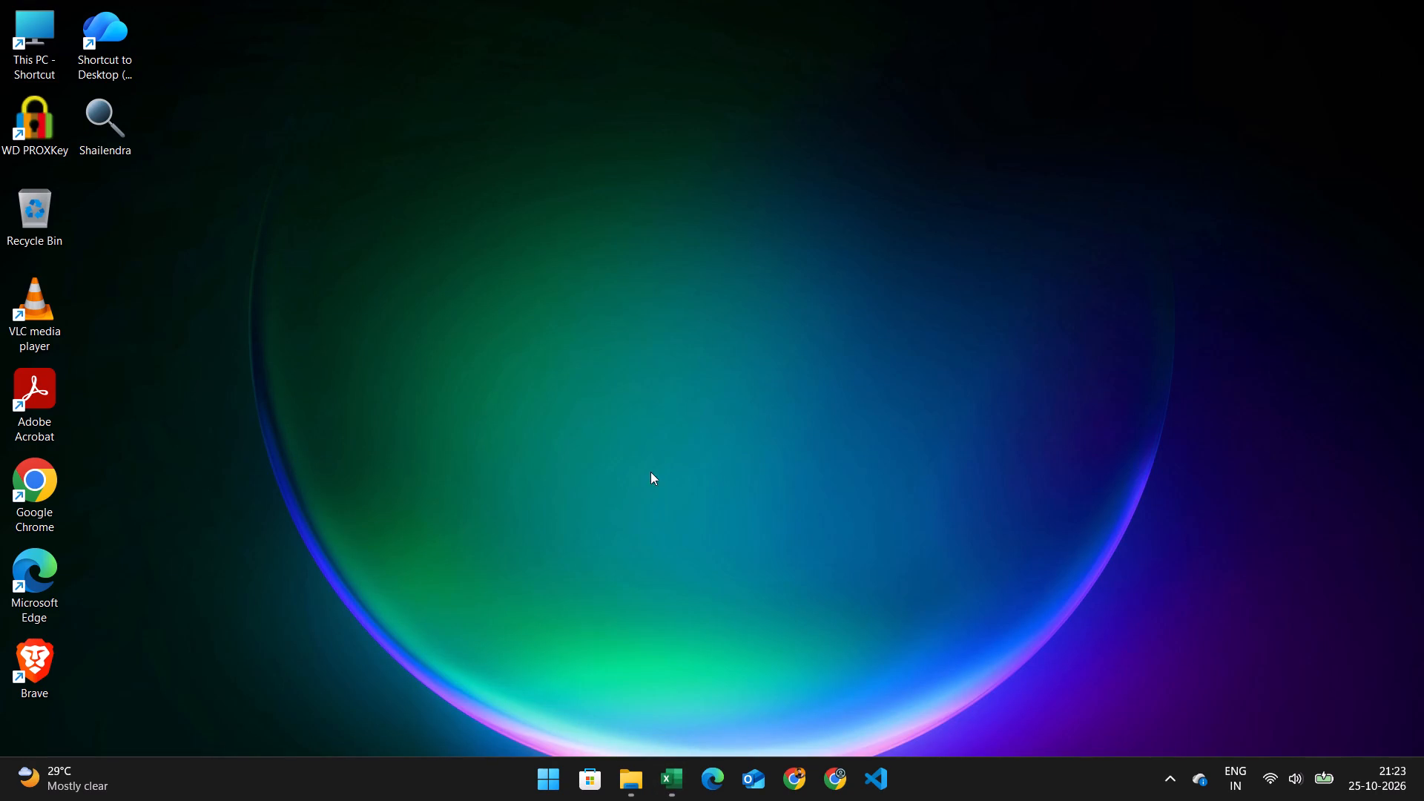
Search Windows for "sha" and open the file location of shailendra.xlsx.
{"action": "left_click", "coordinate": [557, 794]}
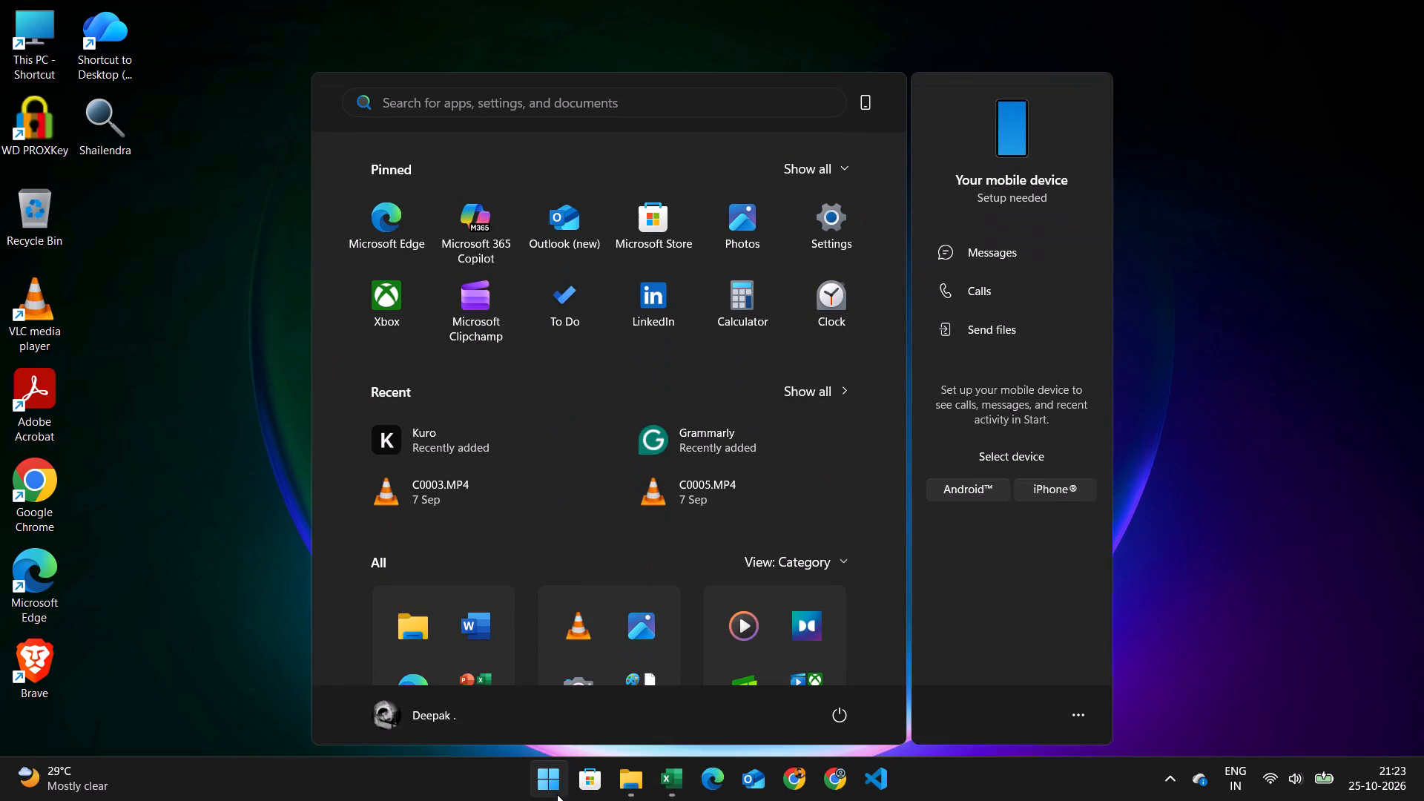
{"action": "left_click", "coordinate": [557, 794]}
{"action": "left_click", "coordinate": [557, 794]}
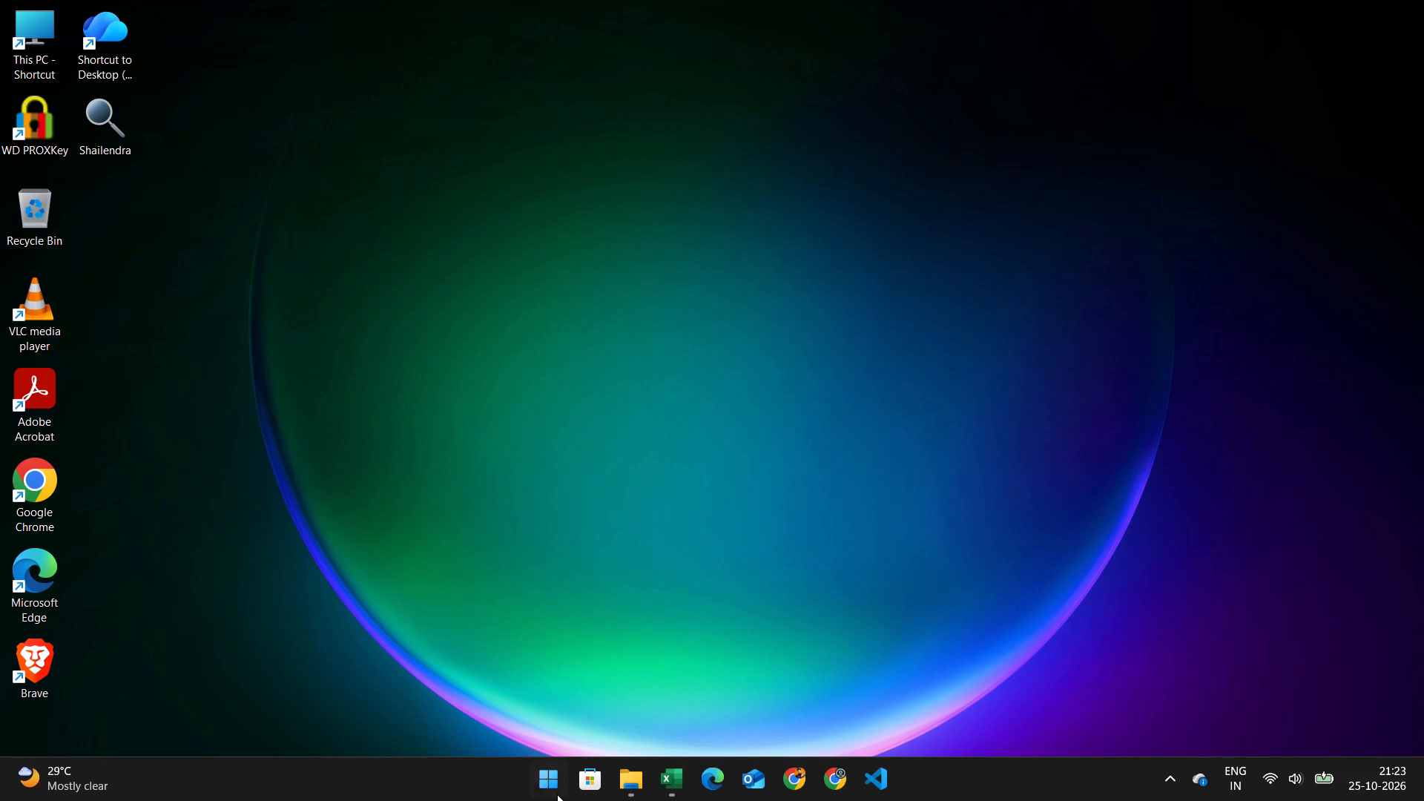
{"action": "type", "text": "sha"}
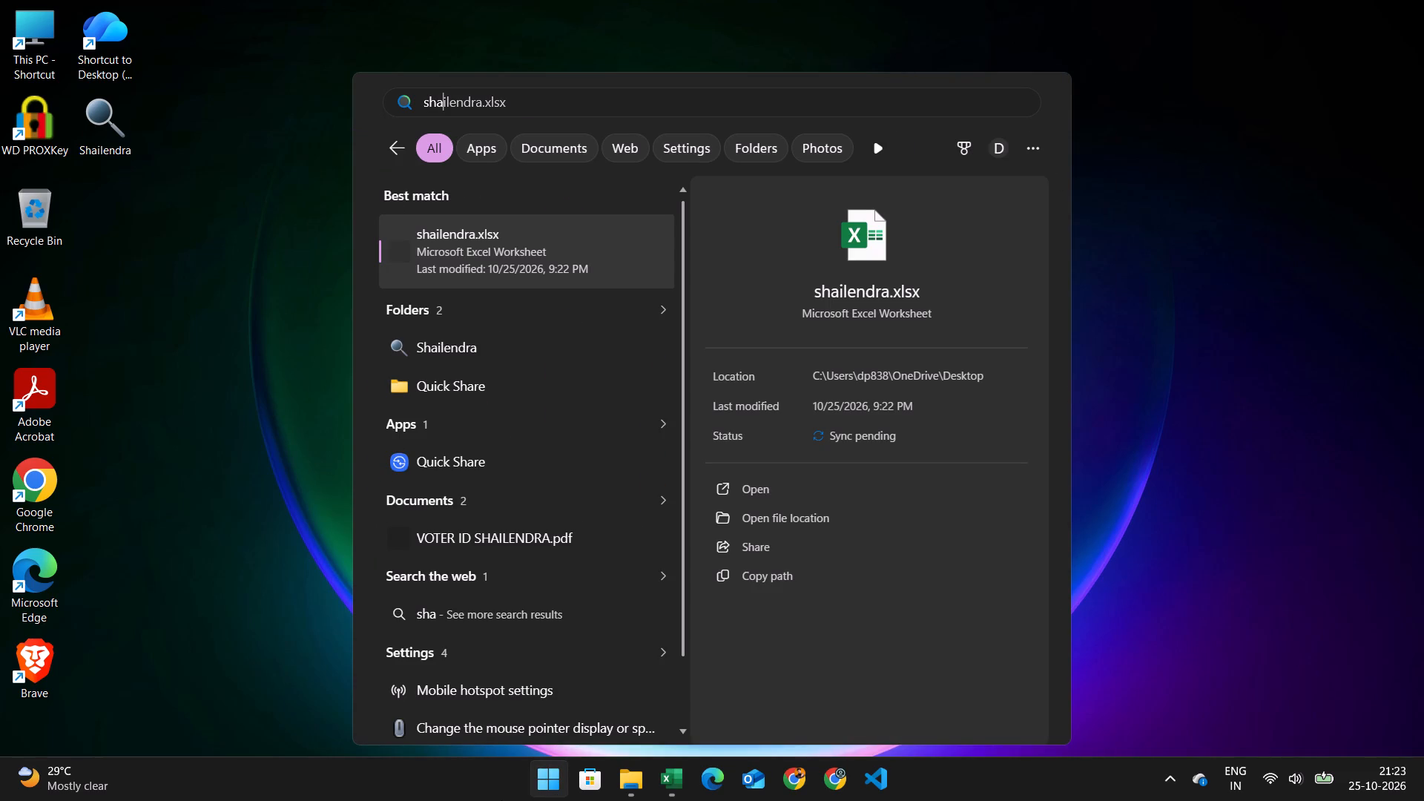
{"action": "right_click", "coordinate": [465, 265]}
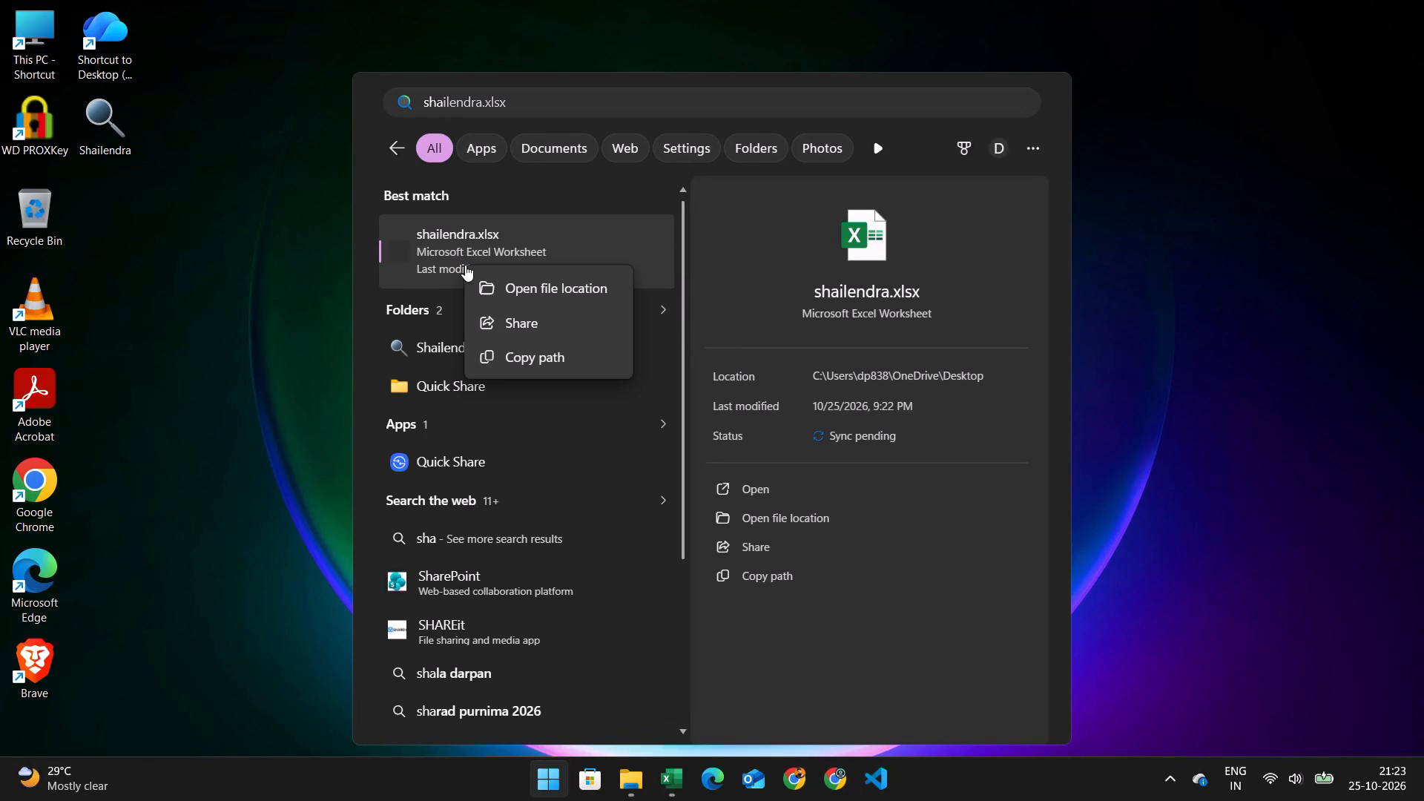
{"action": "left_click", "coordinate": [522, 274]}
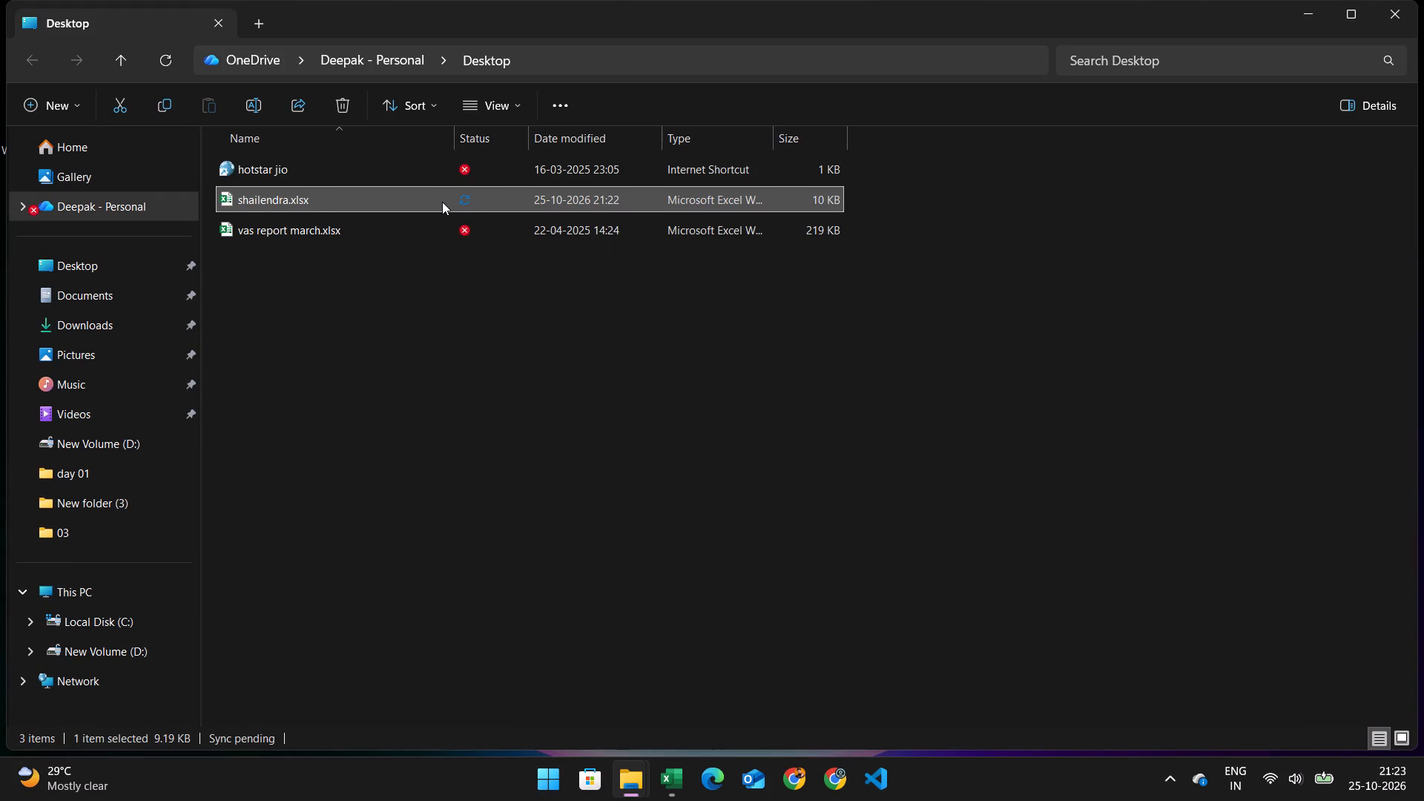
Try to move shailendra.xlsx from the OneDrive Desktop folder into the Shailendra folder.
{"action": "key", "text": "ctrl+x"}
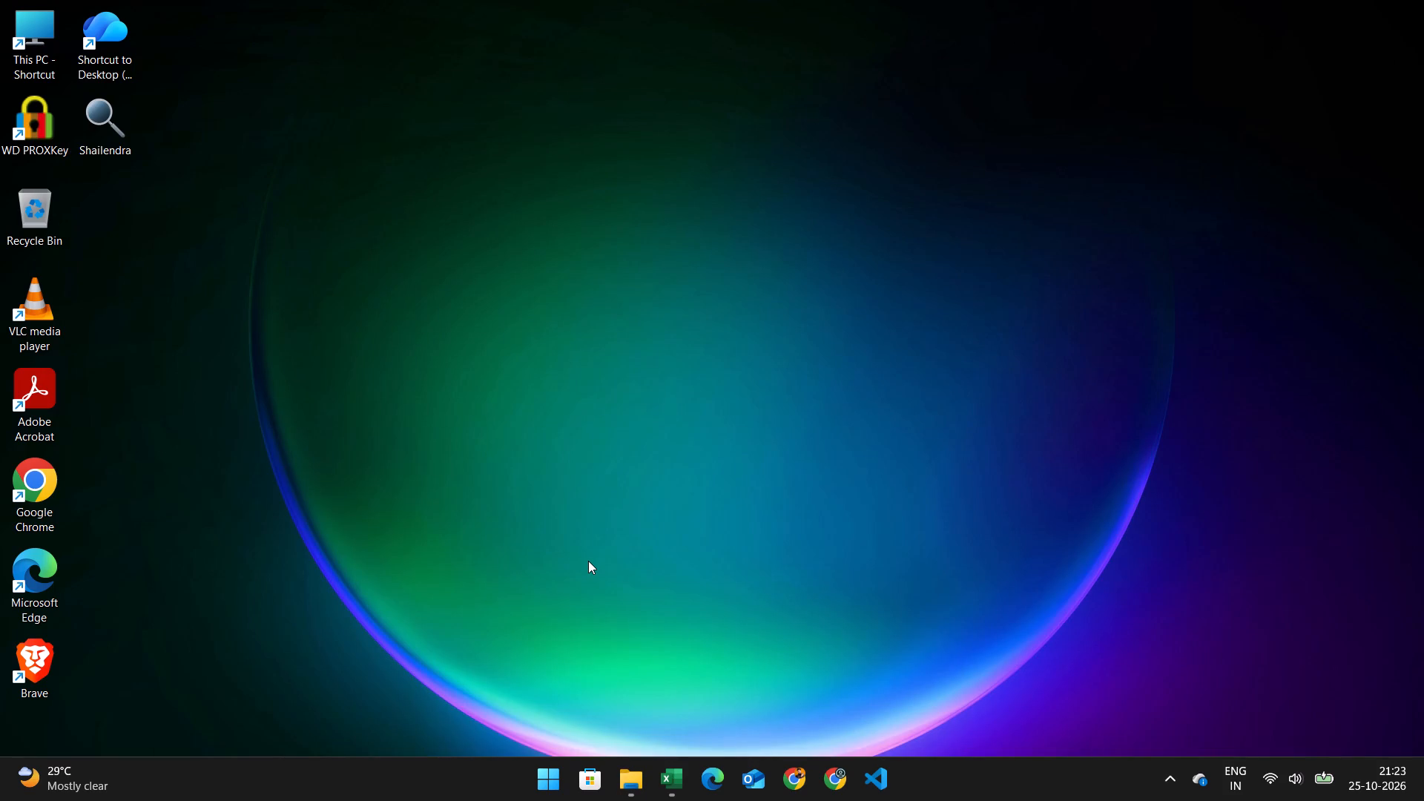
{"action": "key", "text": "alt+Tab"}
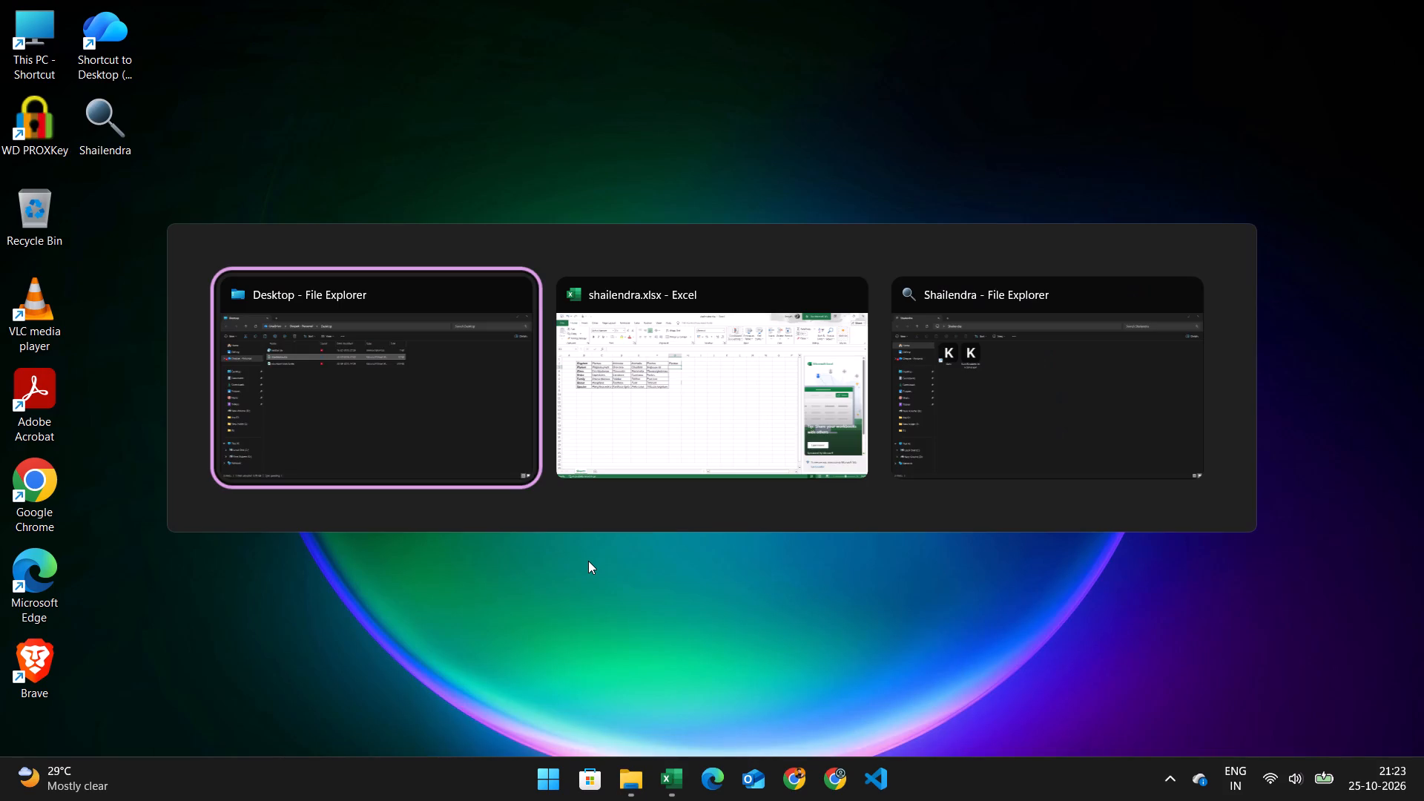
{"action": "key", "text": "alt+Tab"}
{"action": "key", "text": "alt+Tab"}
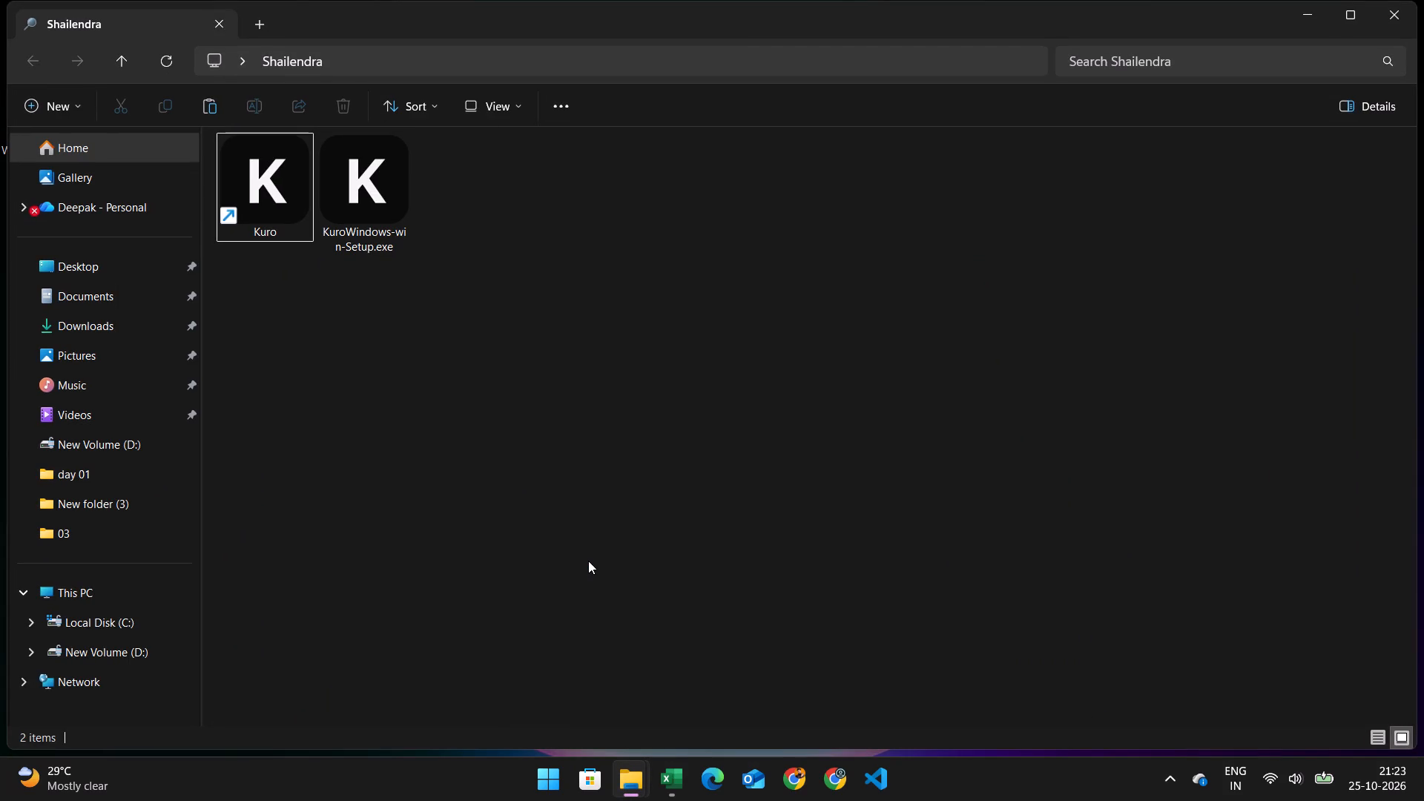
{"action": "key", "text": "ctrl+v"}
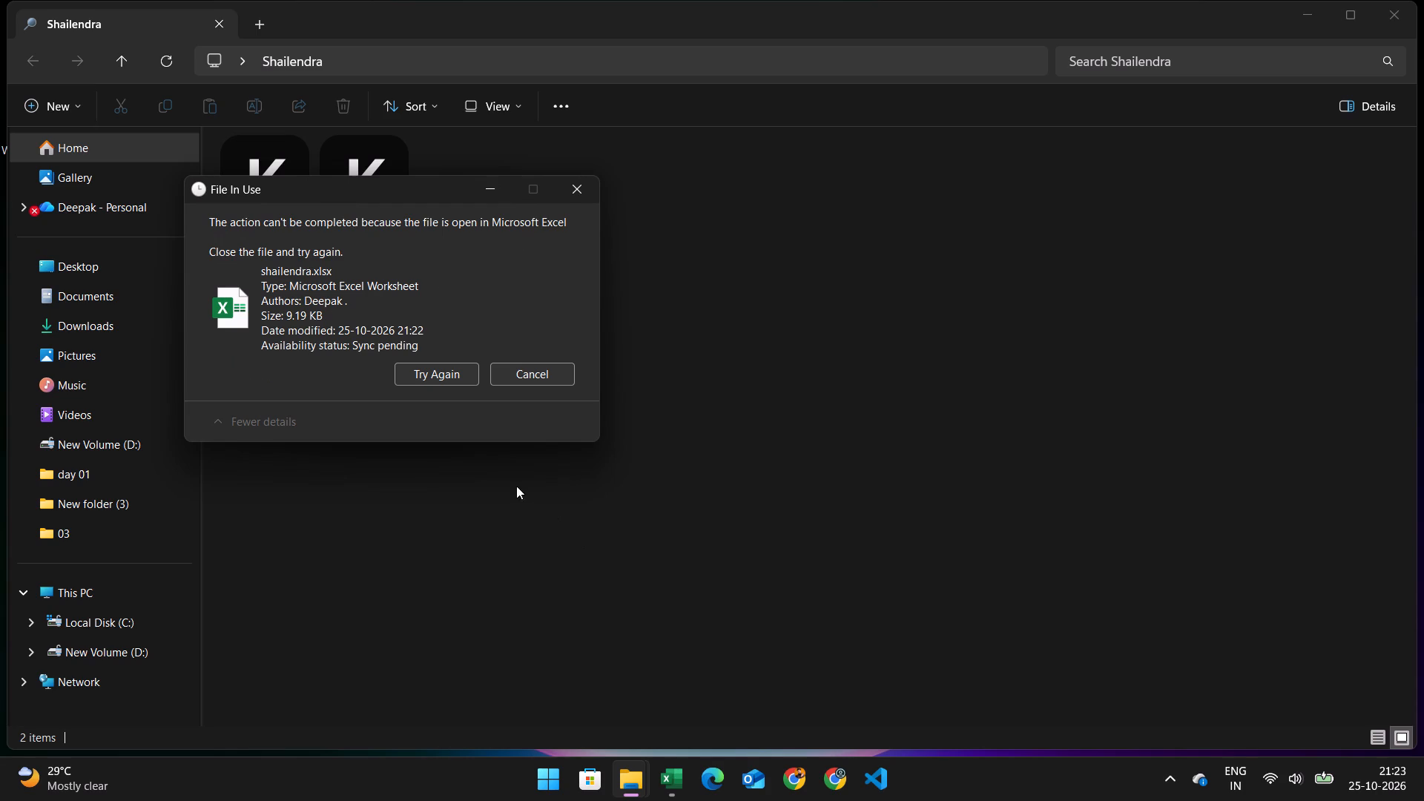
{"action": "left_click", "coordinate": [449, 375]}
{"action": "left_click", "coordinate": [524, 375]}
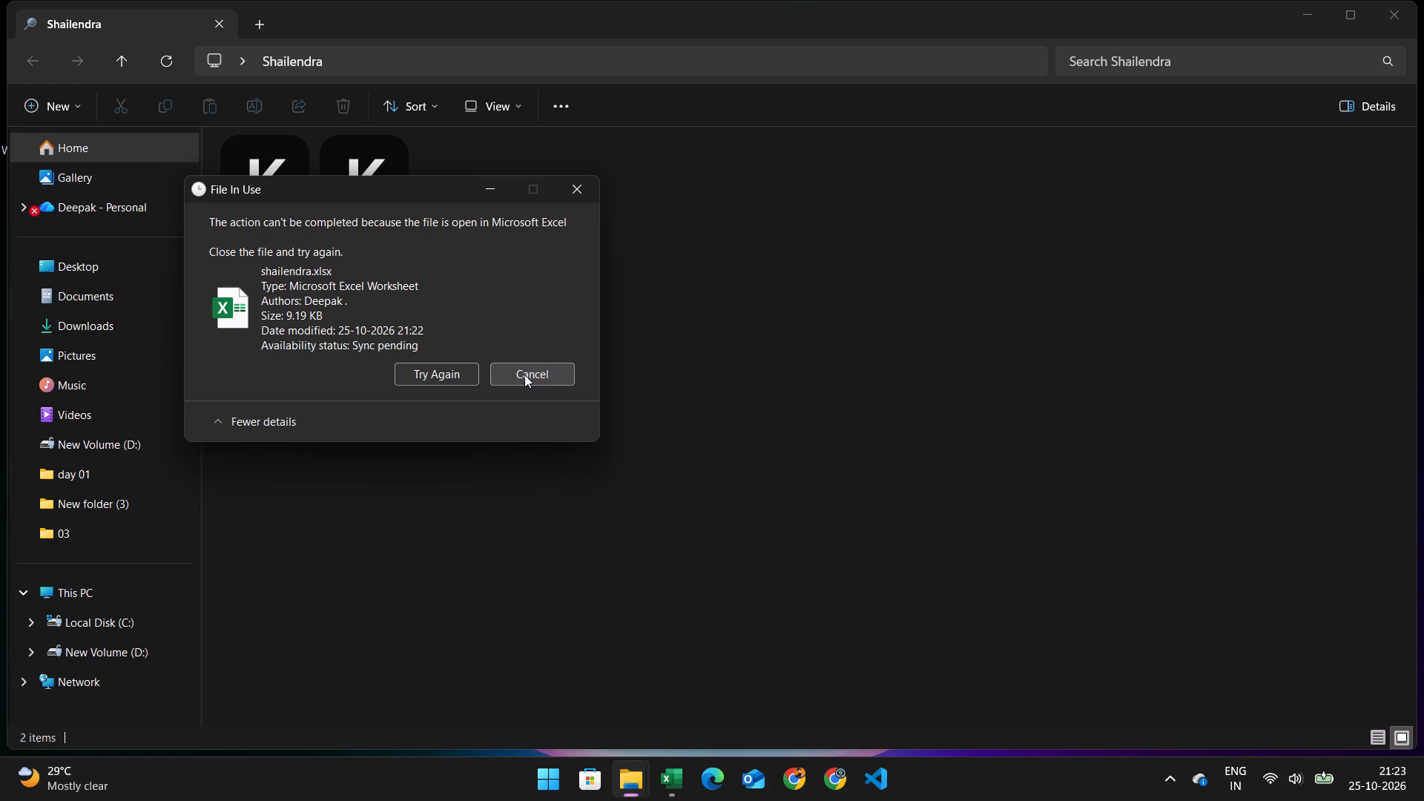
Switch to Excel and close the shailendra.xlsx workbook, saving its changes.
{"action": "left_click", "coordinate": [627, 790]}
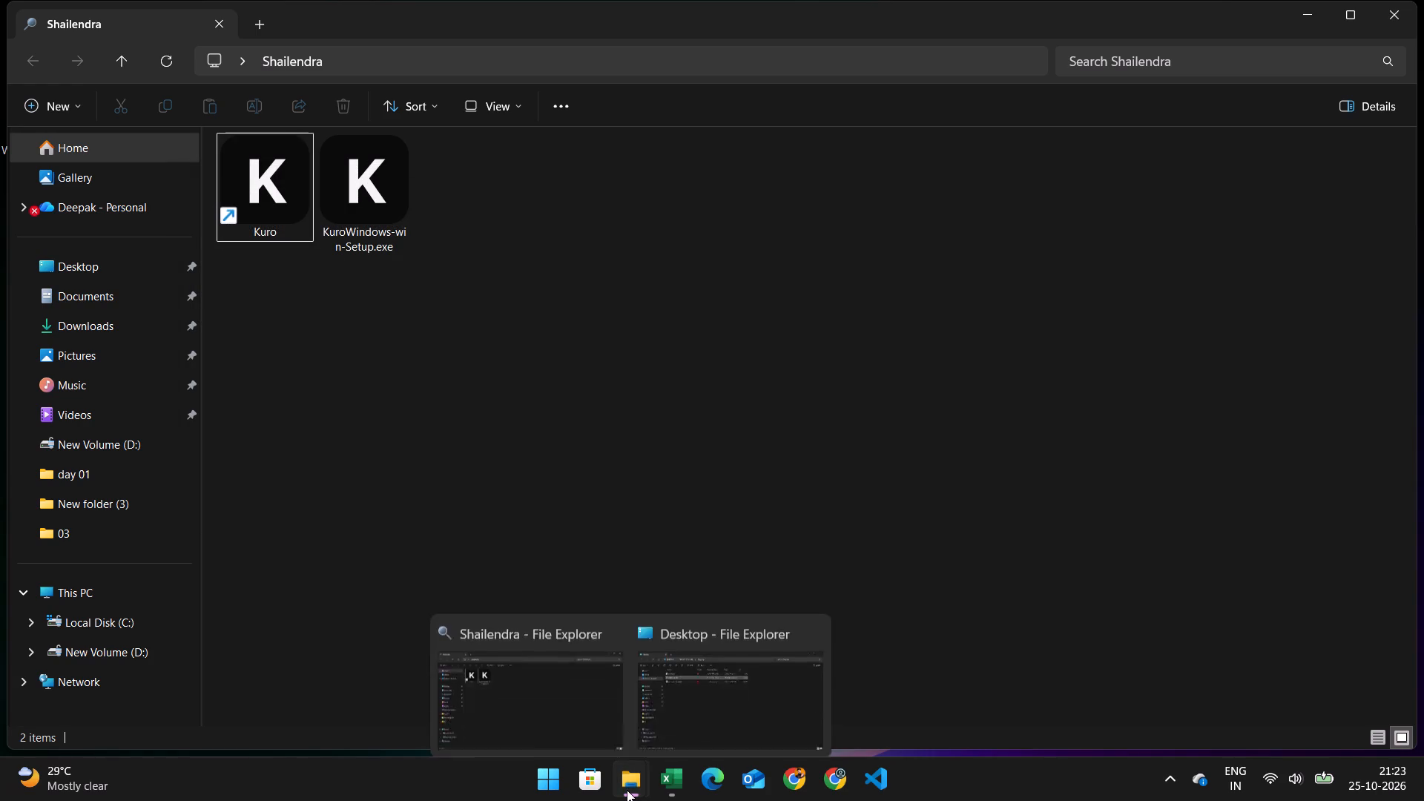
{"action": "left_click", "coordinate": [690, 769]}
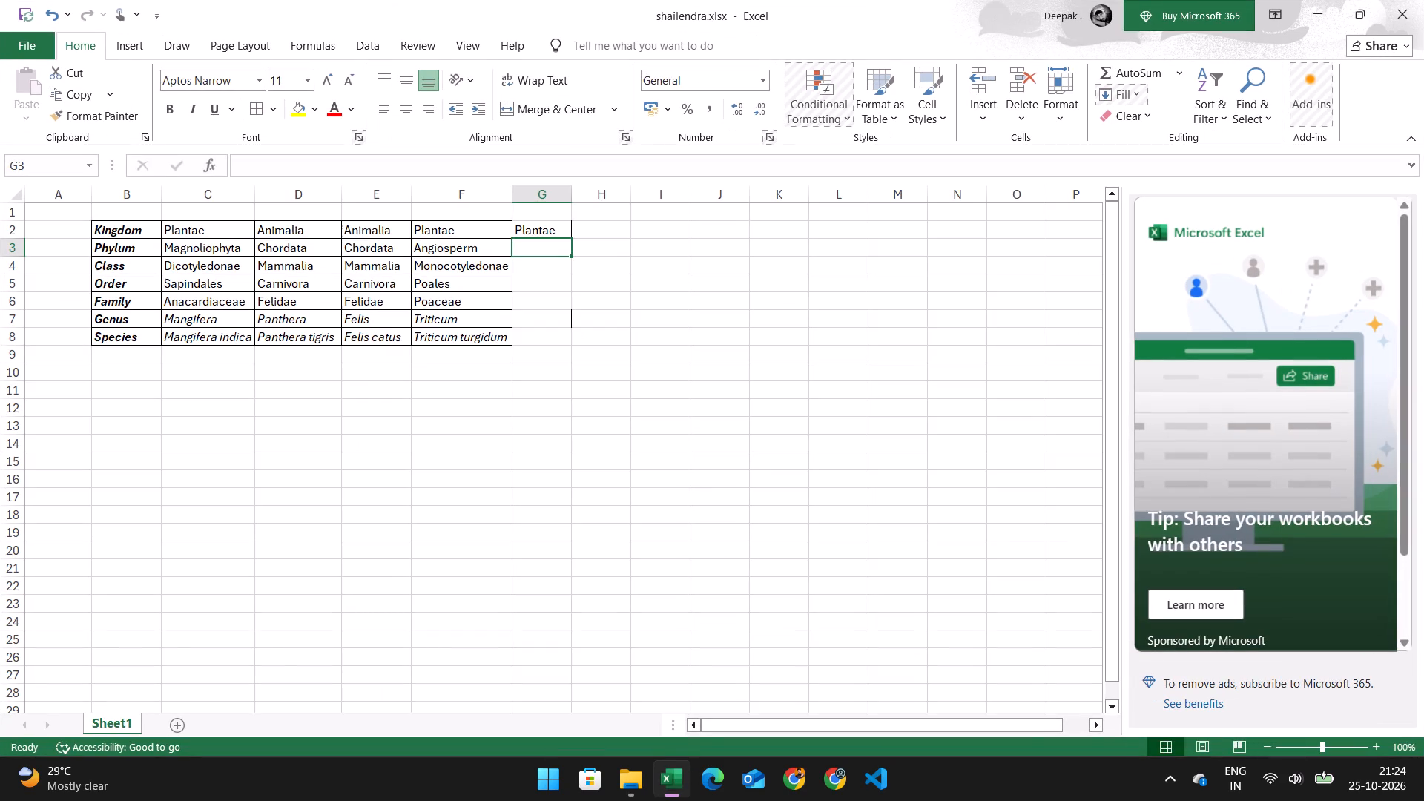
{"action": "left_click", "coordinate": [1421, 6]}
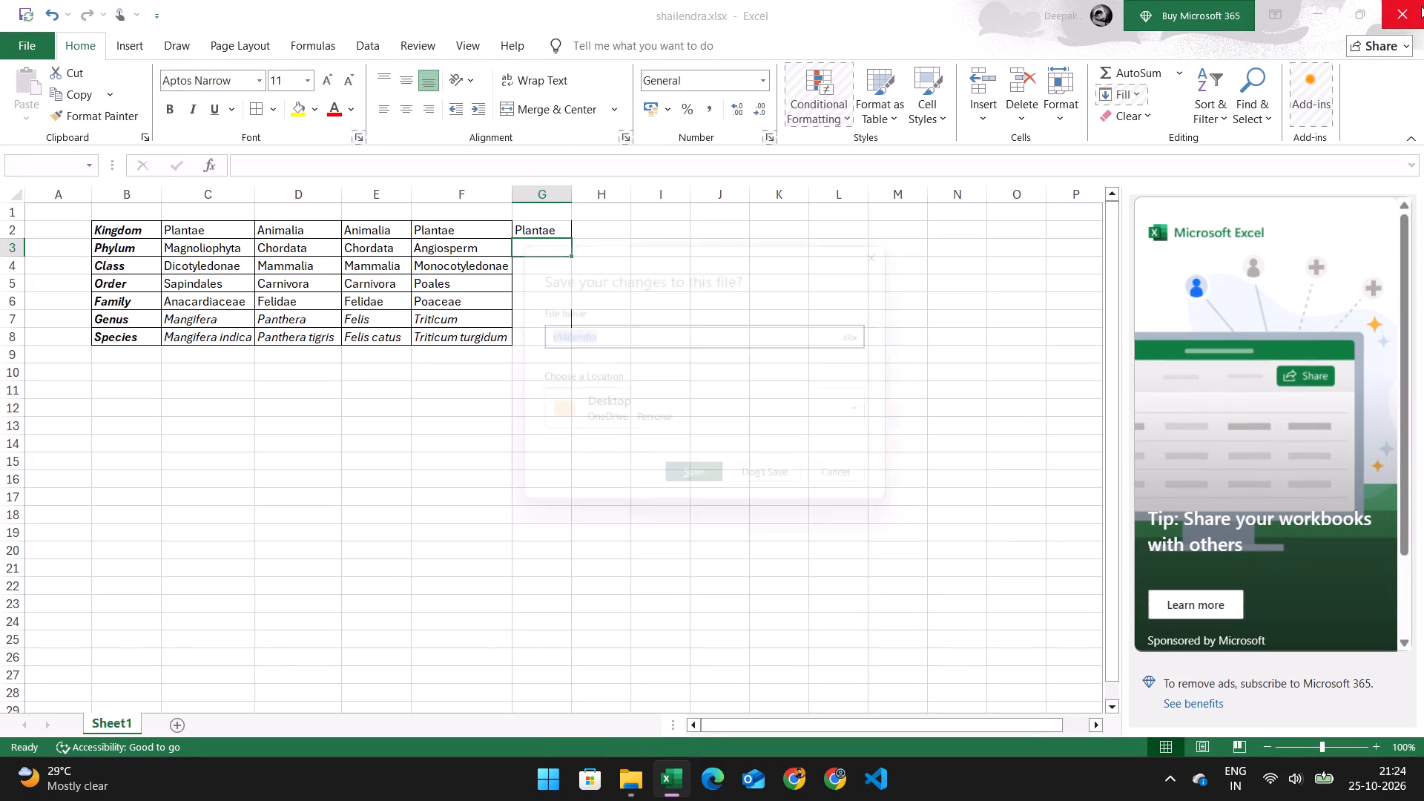
{"action": "left_click", "coordinate": [705, 492]}
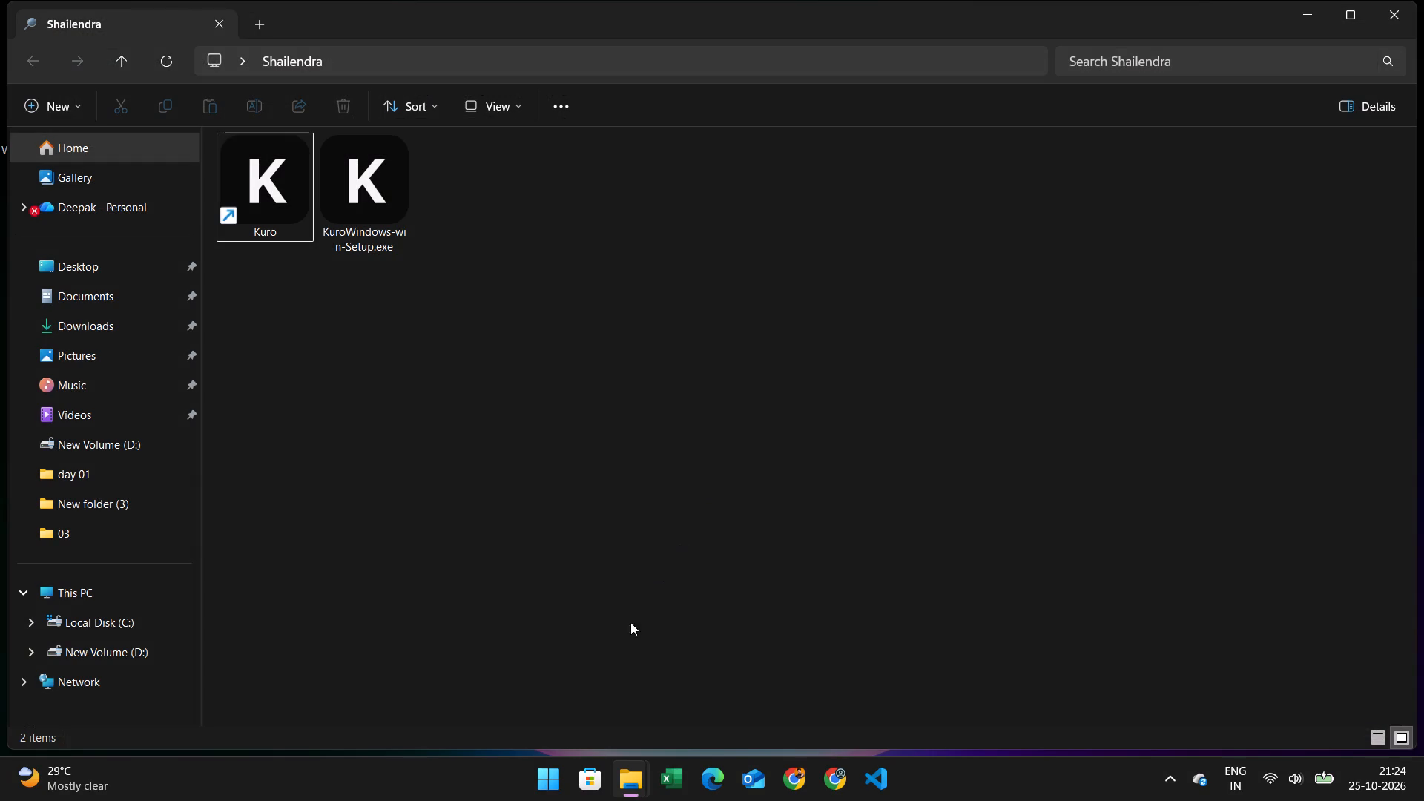
Move shailendra.xlsx from the OneDrive Desktop folder into the Shailendra folder.
{"action": "left_click", "coordinate": [625, 782]}
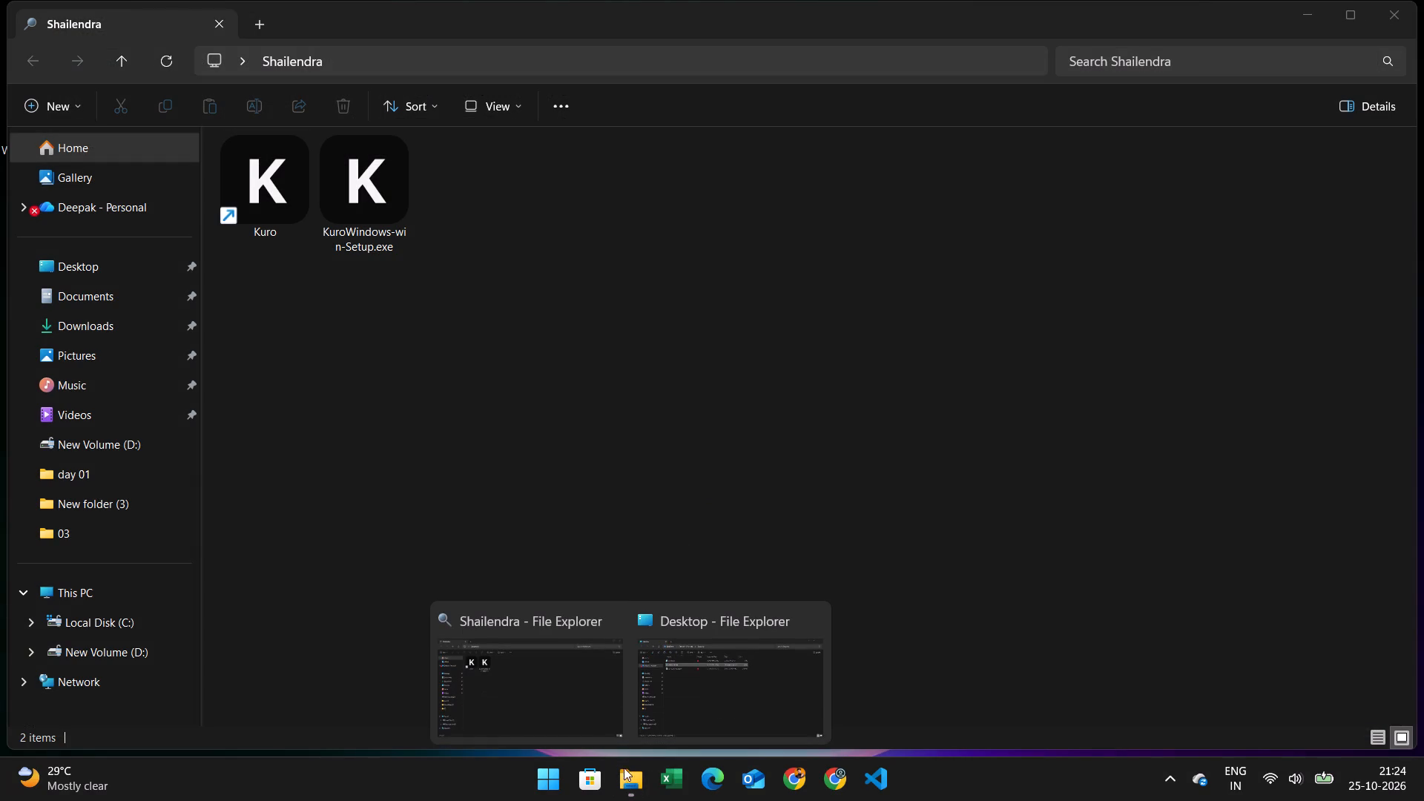
{"action": "left_click", "coordinate": [763, 692]}
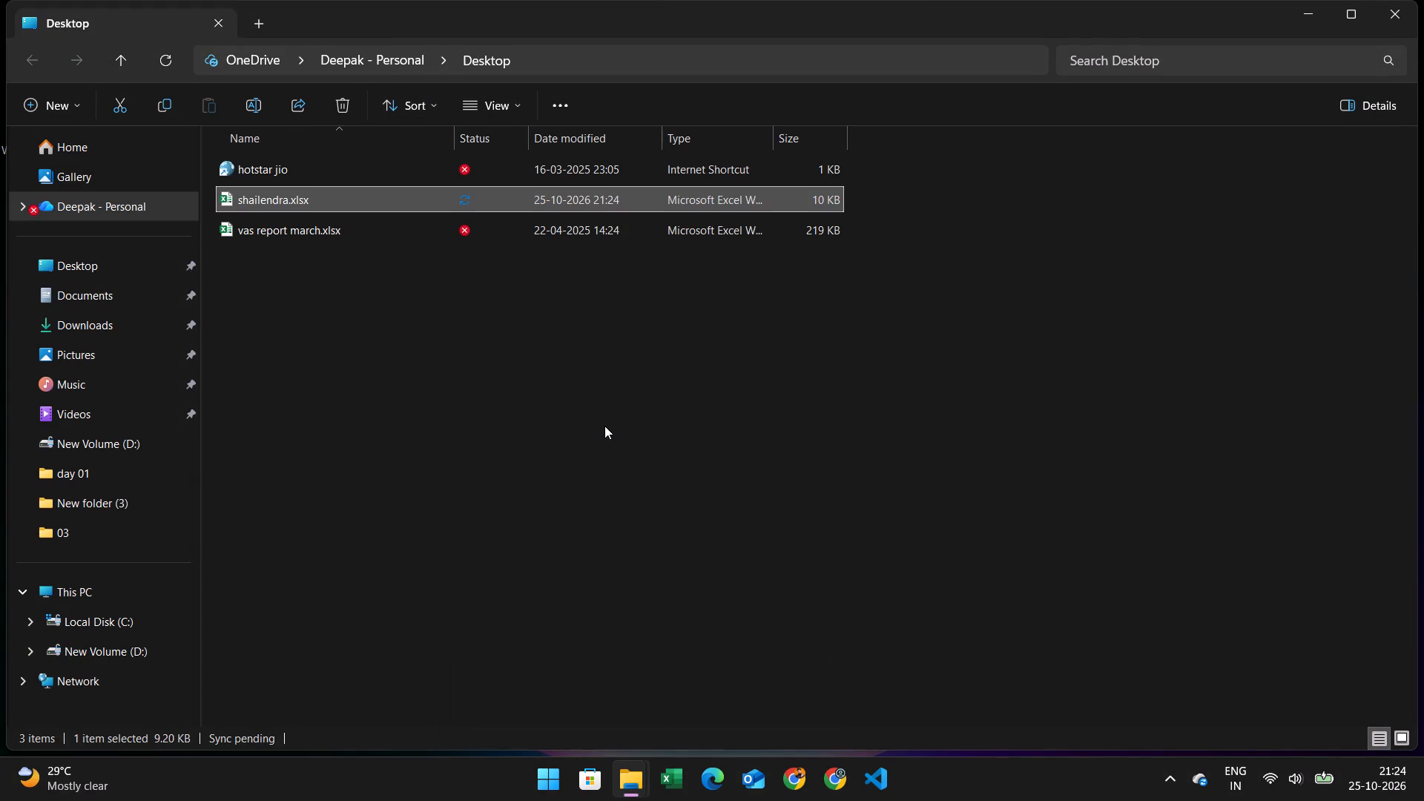
{"action": "right_click", "coordinate": [604, 426]}
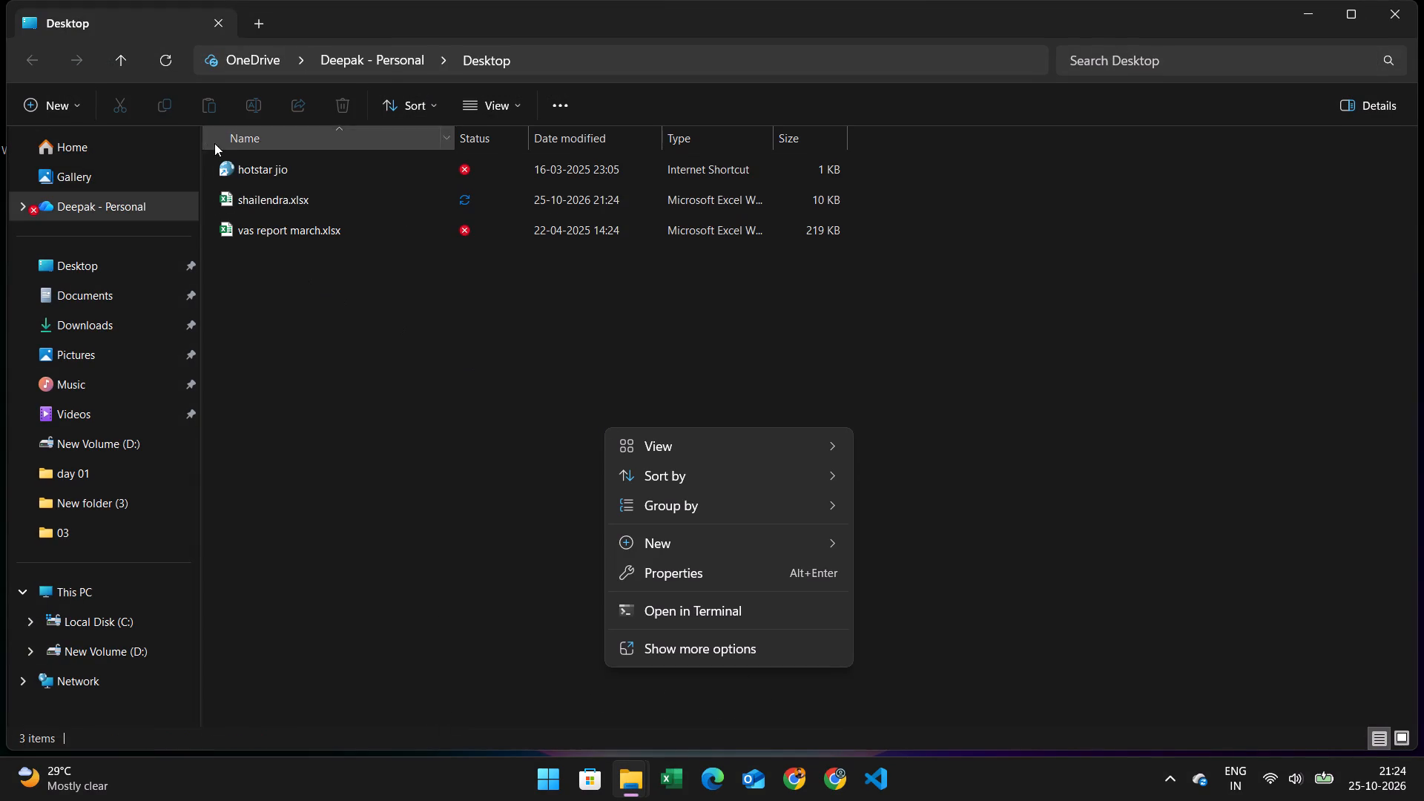
{"action": "triple_click", "coordinate": [165, 65]}
{"action": "triple_click", "coordinate": [165, 65]}
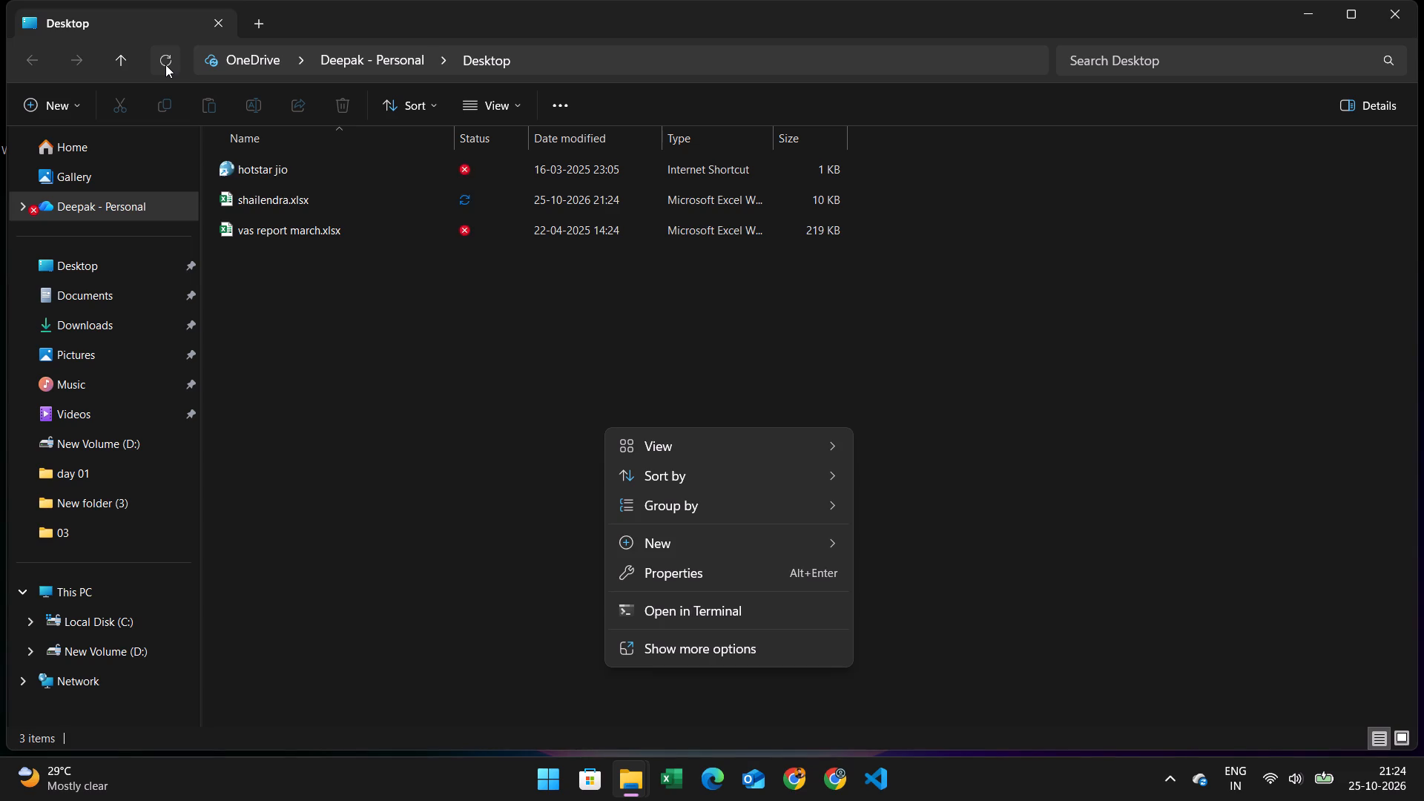
{"action": "left_click", "coordinate": [313, 205]}
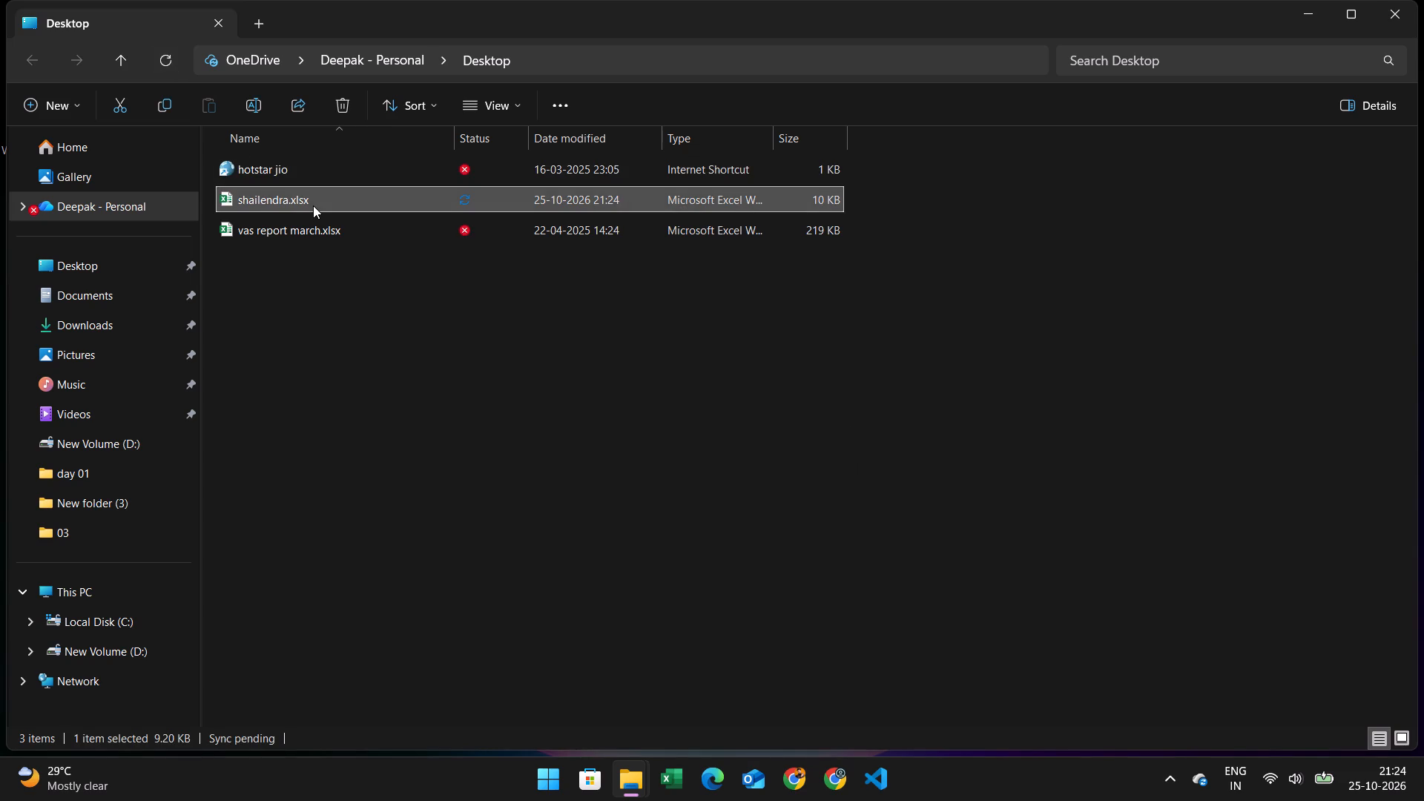
{"action": "key", "text": "ctrl+x"}
{"action": "key", "text": "alt+Tab"}
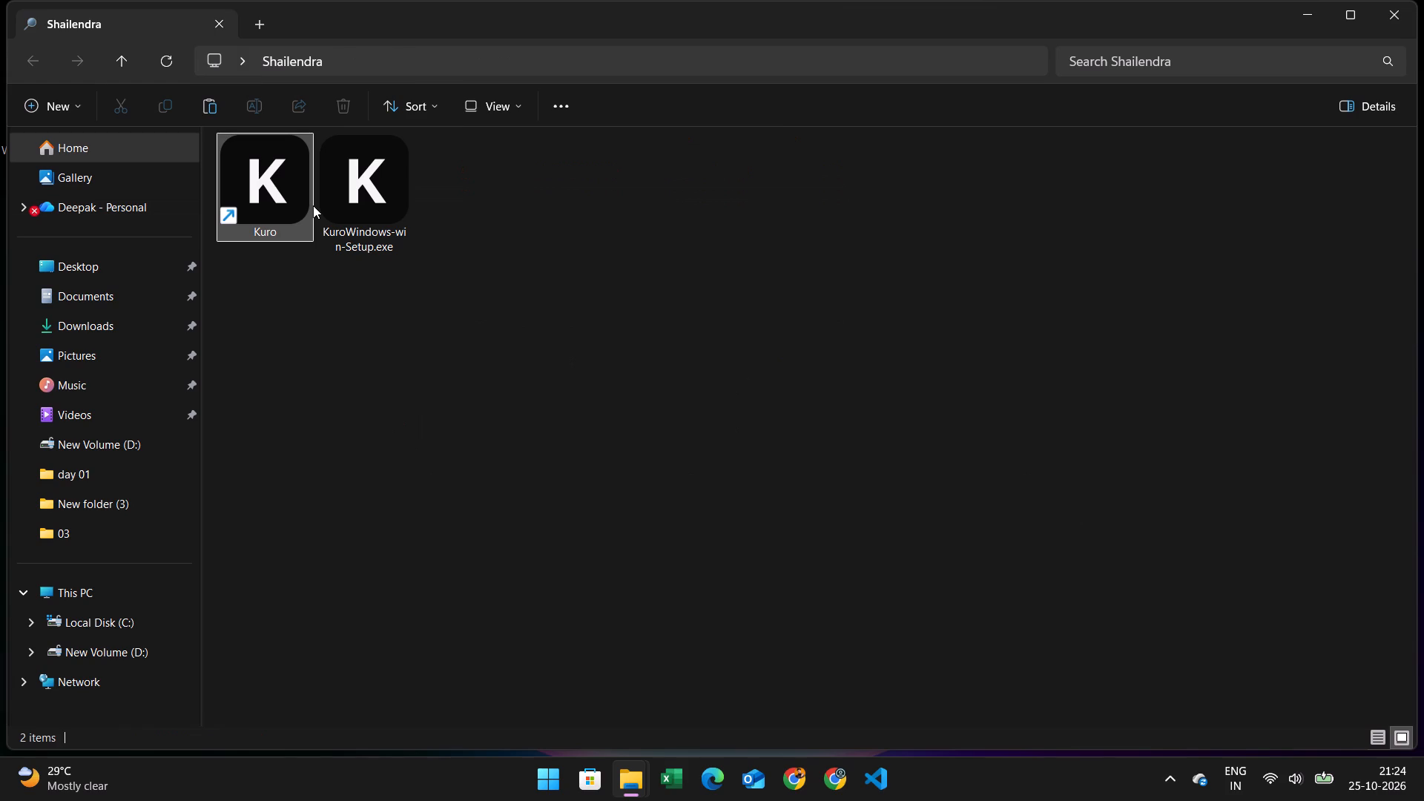
{"action": "key", "text": "ctrl+v"}
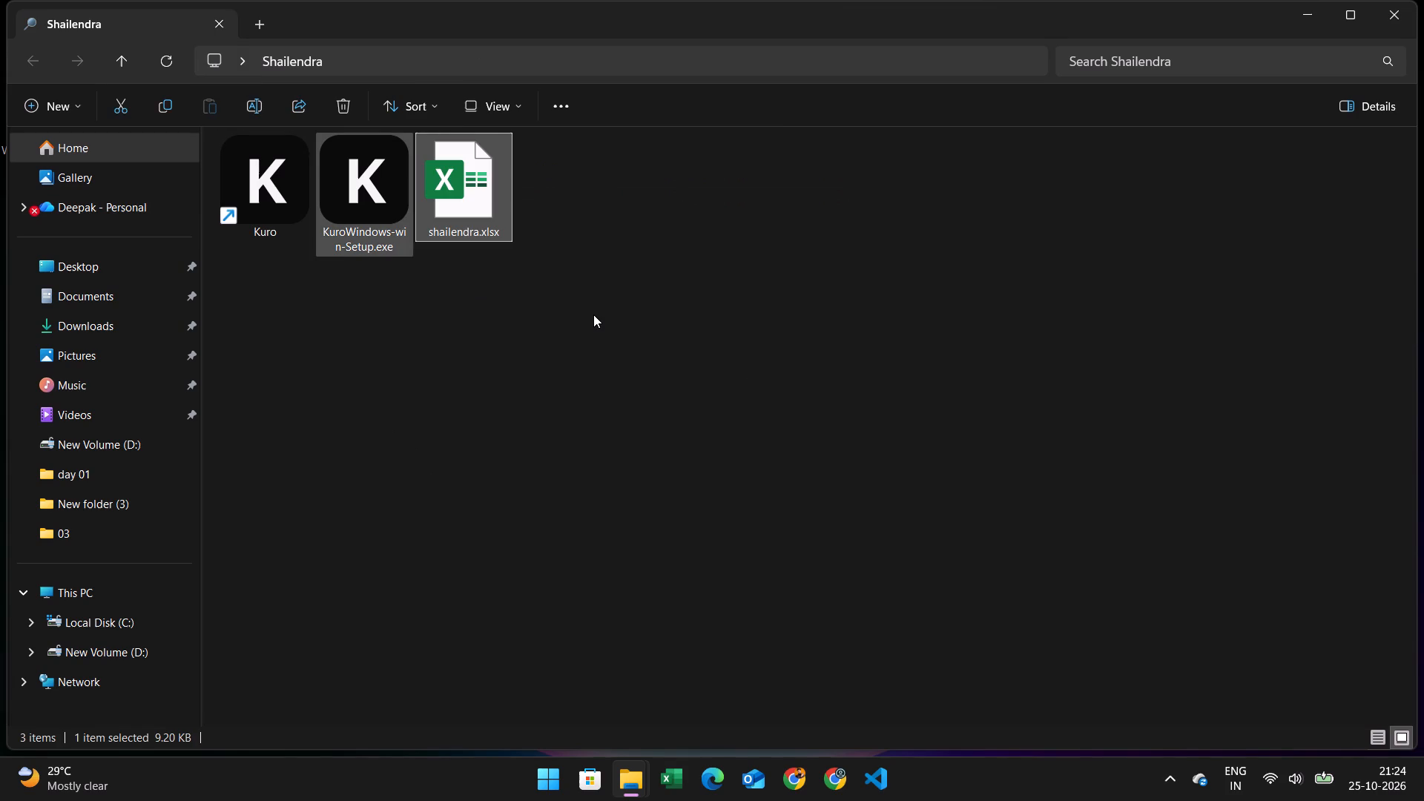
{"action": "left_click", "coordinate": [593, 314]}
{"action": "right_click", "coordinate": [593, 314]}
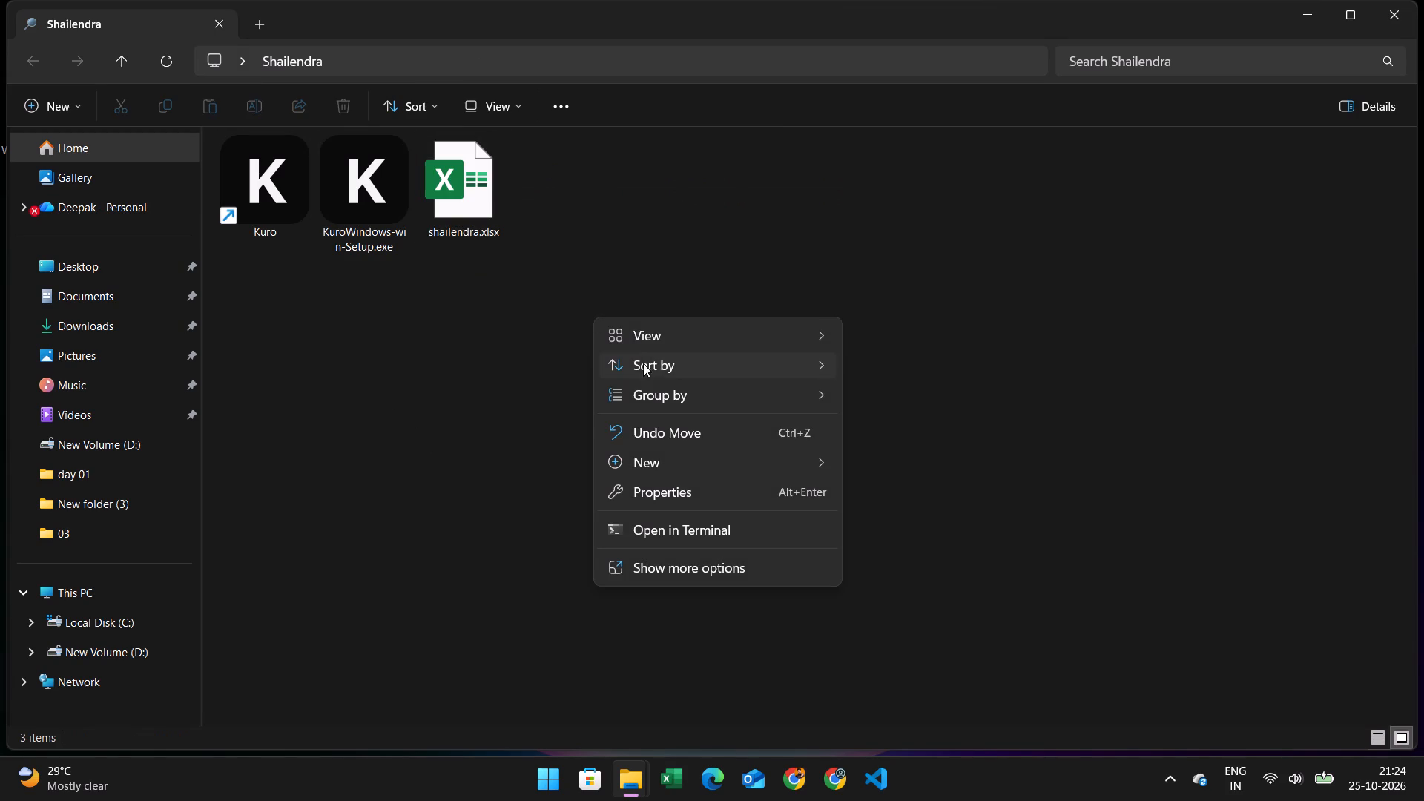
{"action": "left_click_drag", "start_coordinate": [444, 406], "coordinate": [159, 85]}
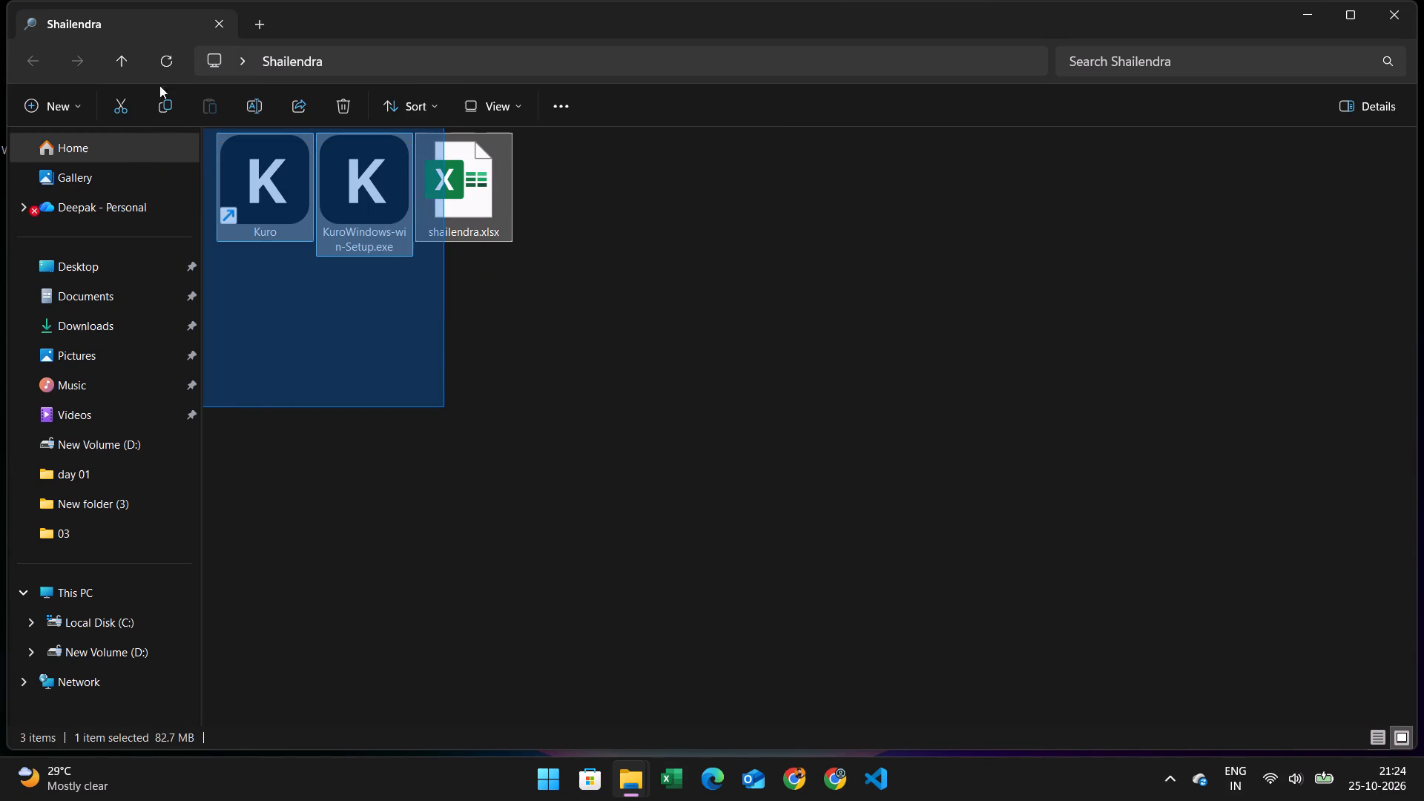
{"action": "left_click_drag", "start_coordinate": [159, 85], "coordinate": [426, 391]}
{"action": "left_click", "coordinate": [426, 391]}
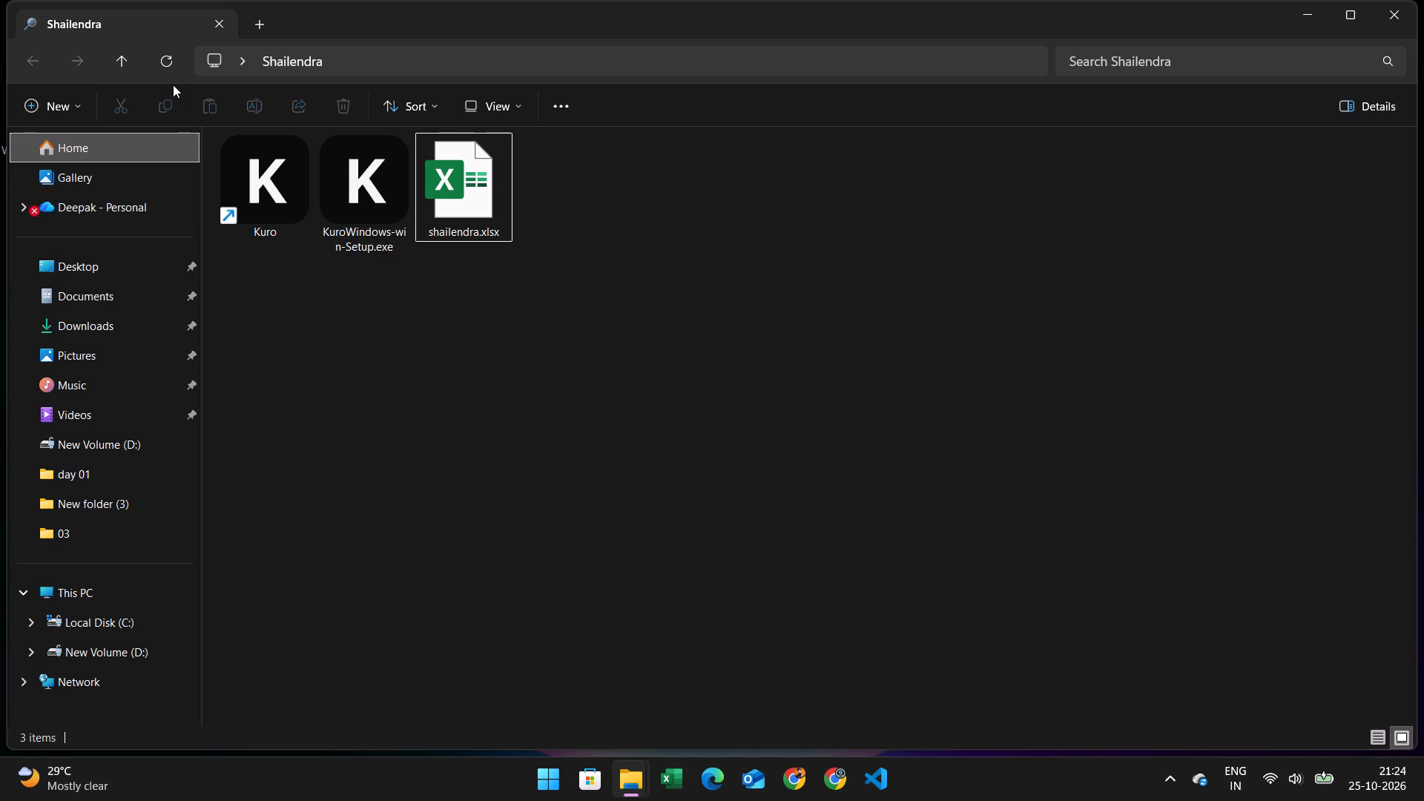
Refresh the contents of the Shailendra folder.
{"action": "triple_click", "coordinate": [165, 67]}
{"action": "triple_click", "coordinate": [165, 67]}
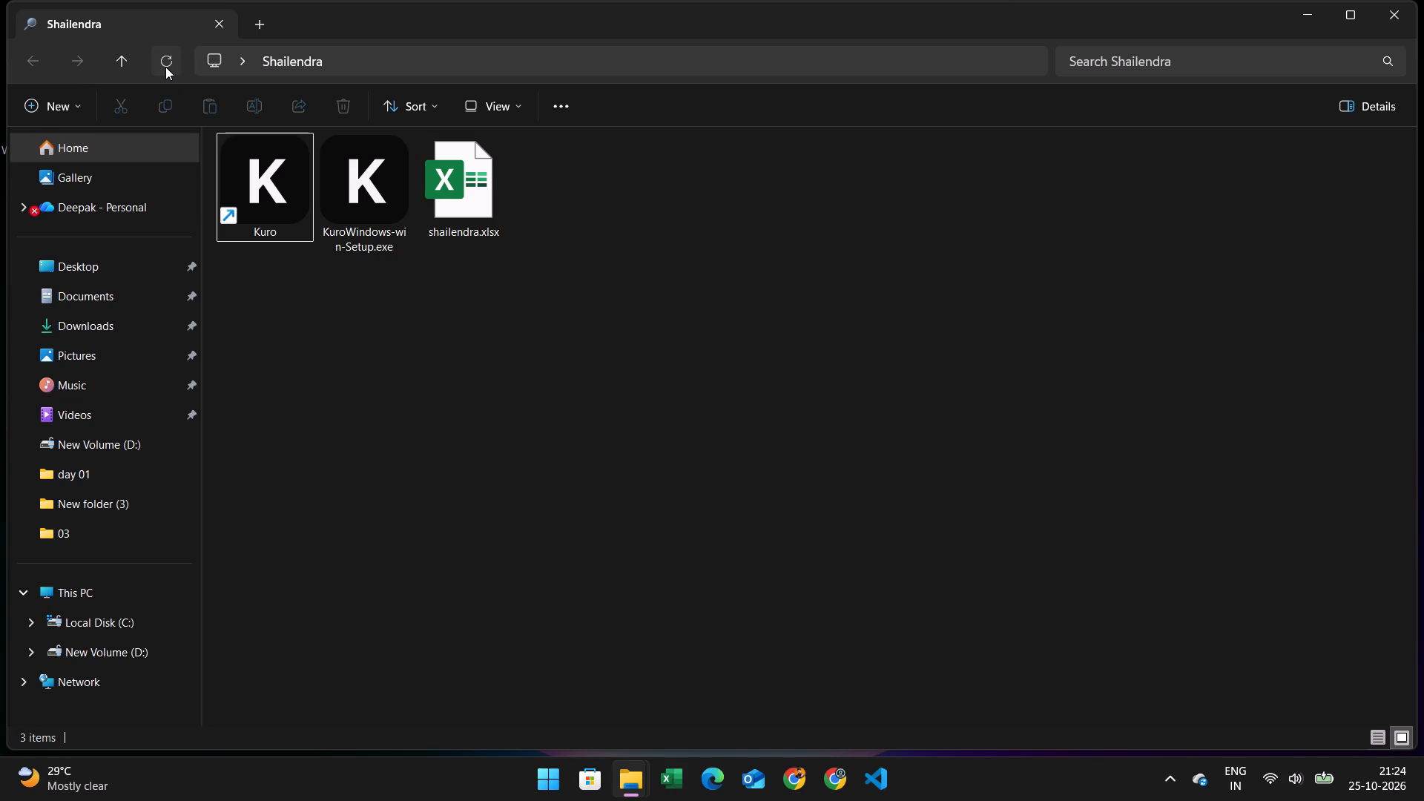
{"action": "double_click", "coordinate": [165, 67]}
Close the Shailendra and OneDrive Desktop folder windows.
{"action": "left_click", "coordinate": [1400, 19]}
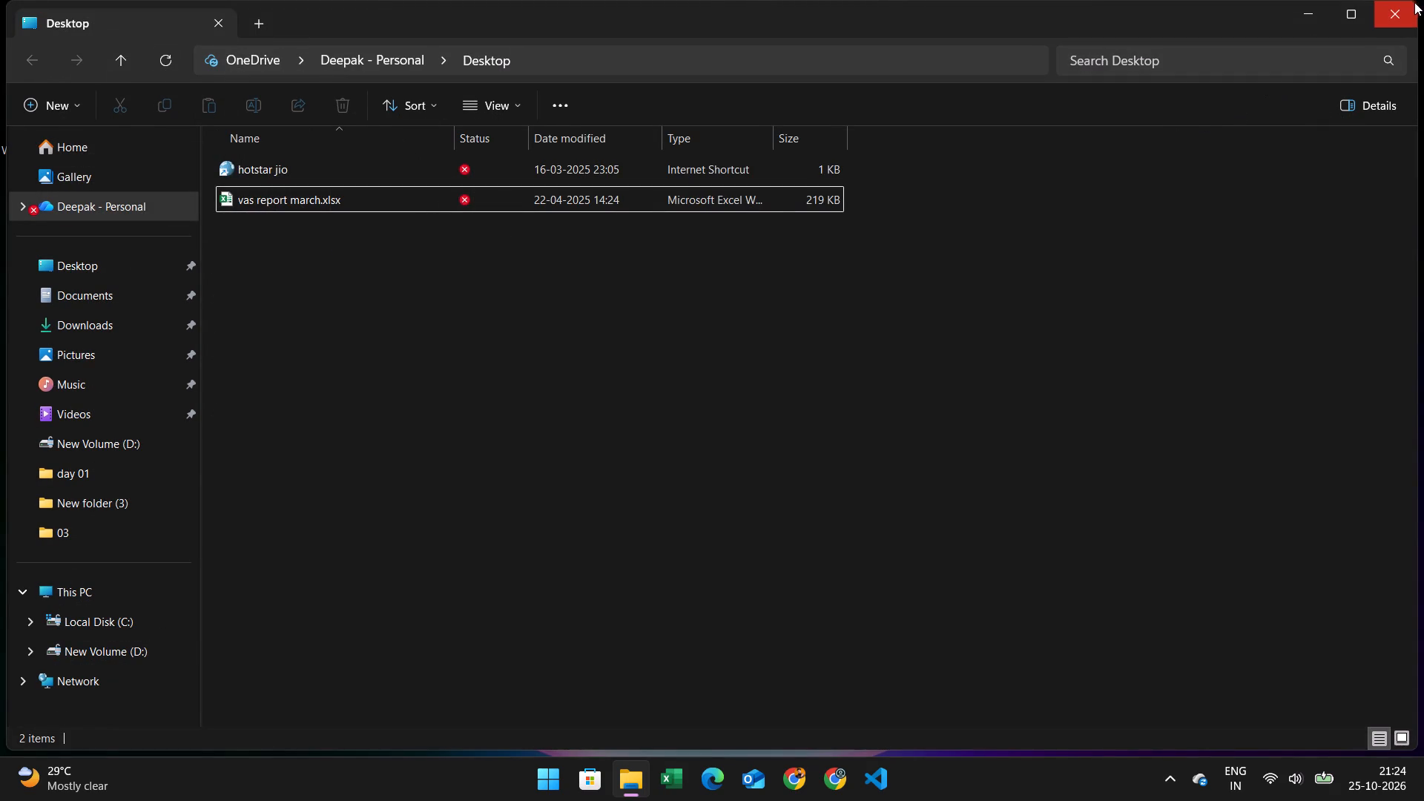
{"action": "left_click", "coordinate": [1411, 8]}
Refresh the Windows desktop twice.
{"action": "right_click", "coordinate": [800, 143]}
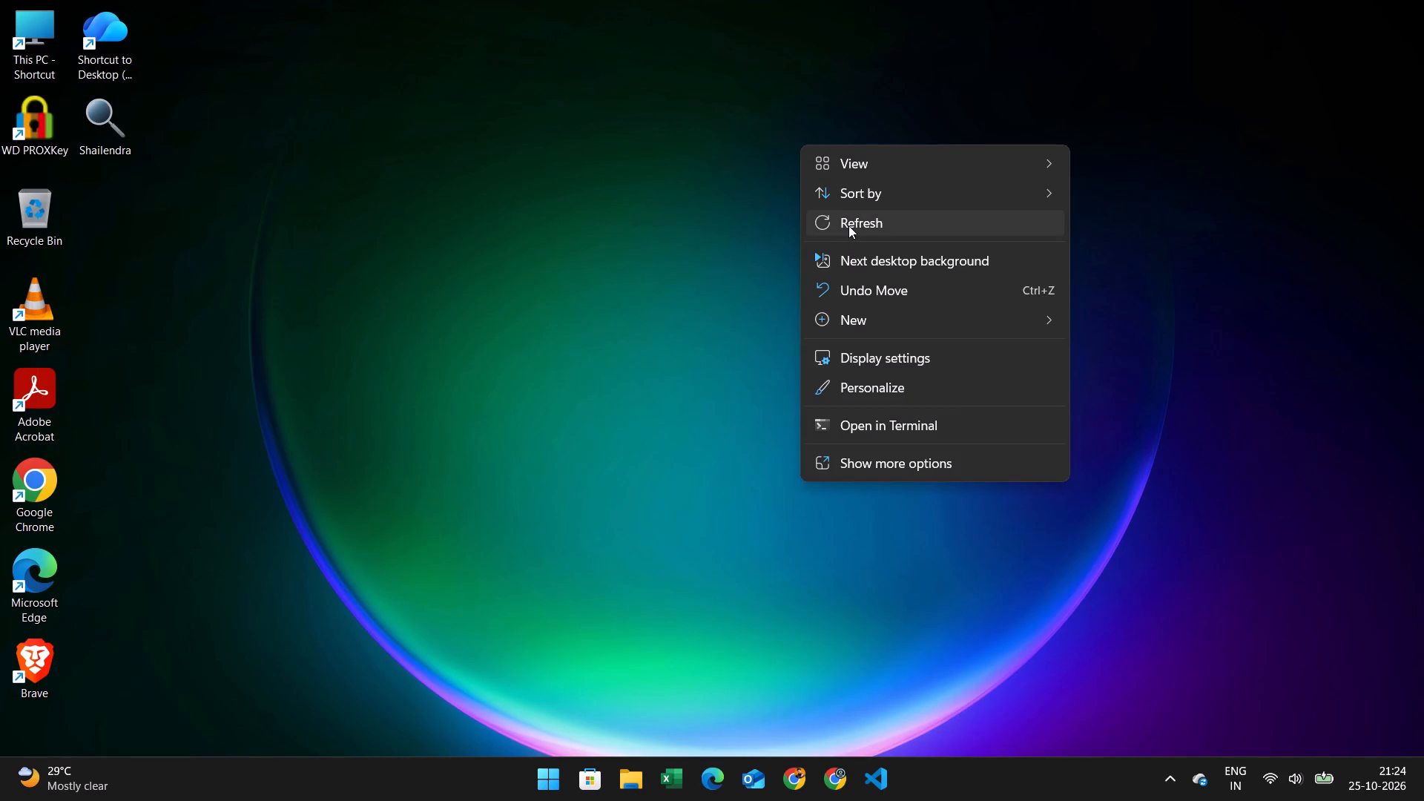
{"action": "left_click", "coordinate": [848, 225]}
{"action": "left_click", "coordinate": [616, 258]}
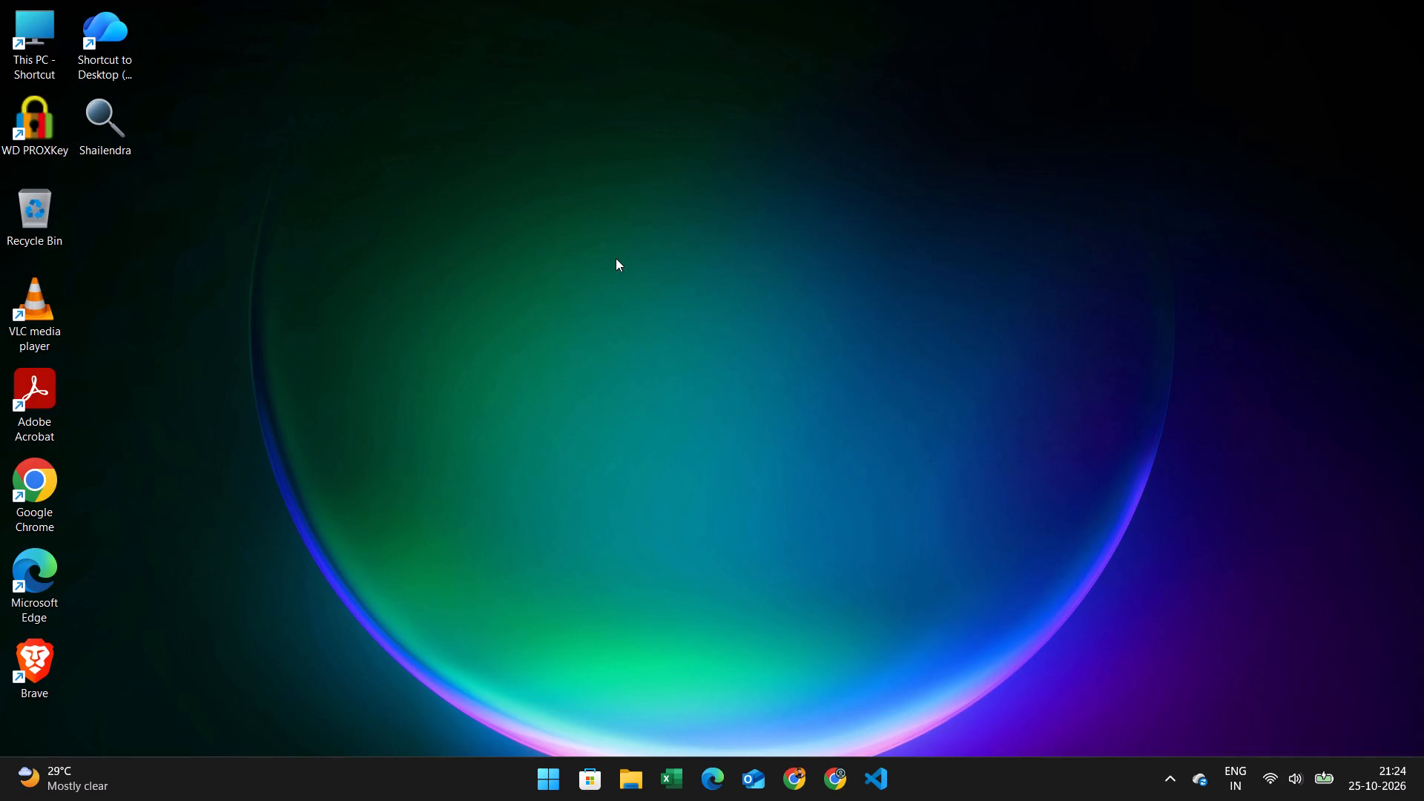
{"action": "right_click", "coordinate": [616, 258]}
{"action": "left_click", "coordinate": [676, 350]}
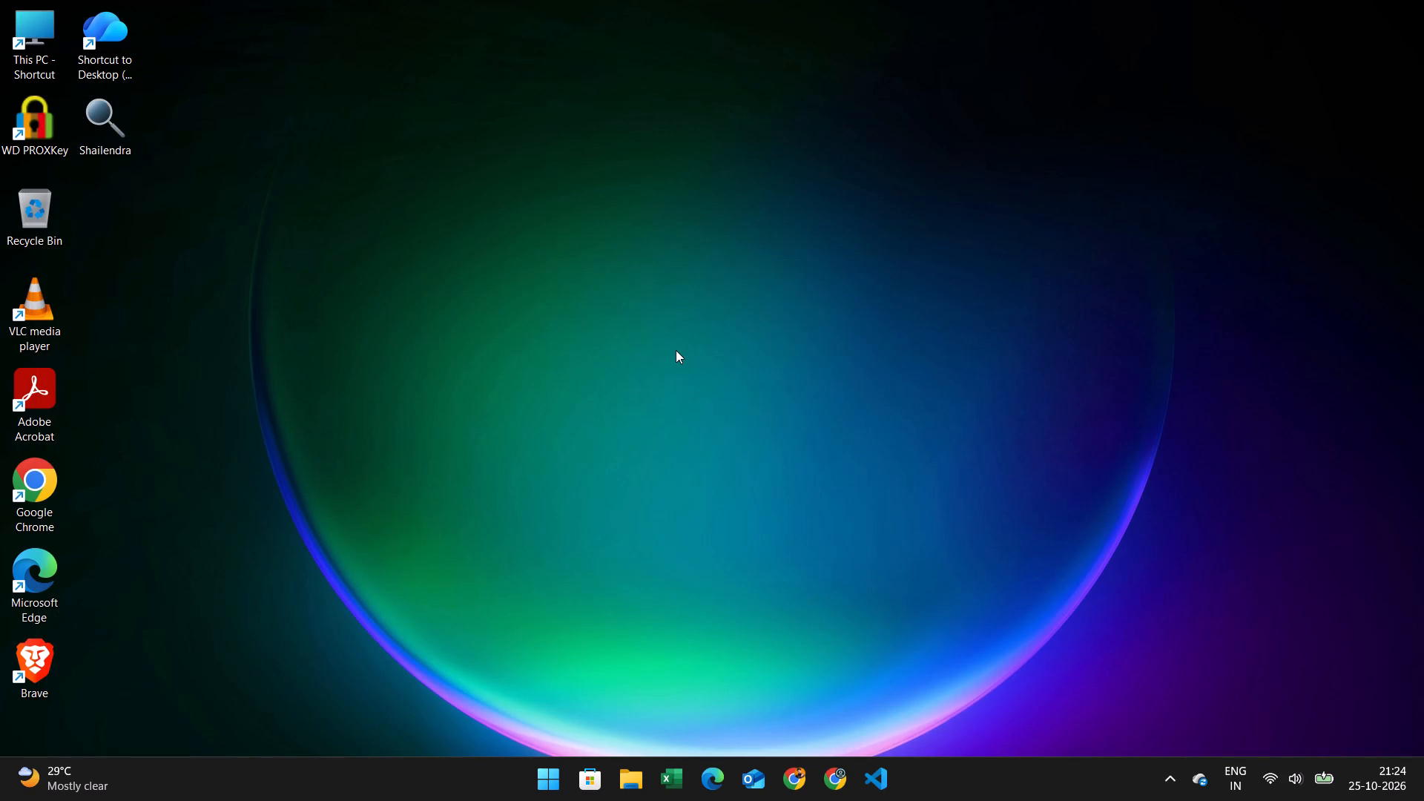